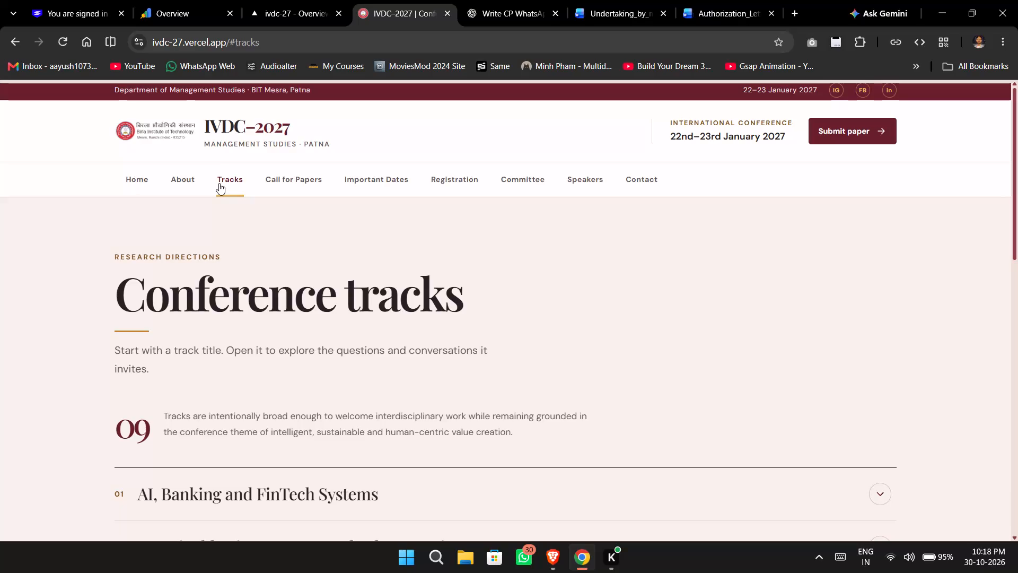
# Close the IVDC-2027 conference website page showing the conference tracks.
pyautogui.hotkey('ctrl', 'w')
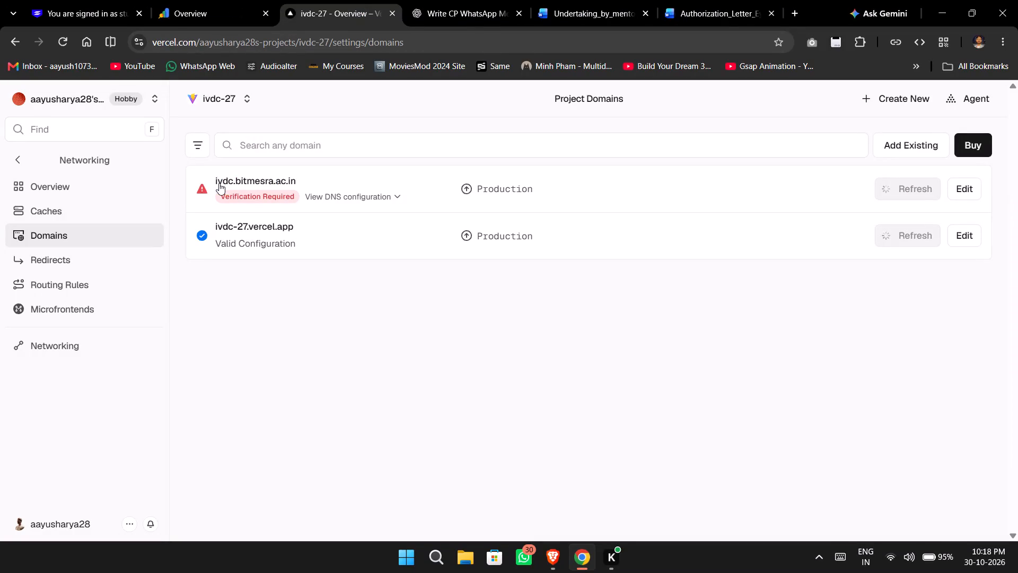
# Start a web search in a new browser tab with the text "bi".
pyautogui.click(795, 8)
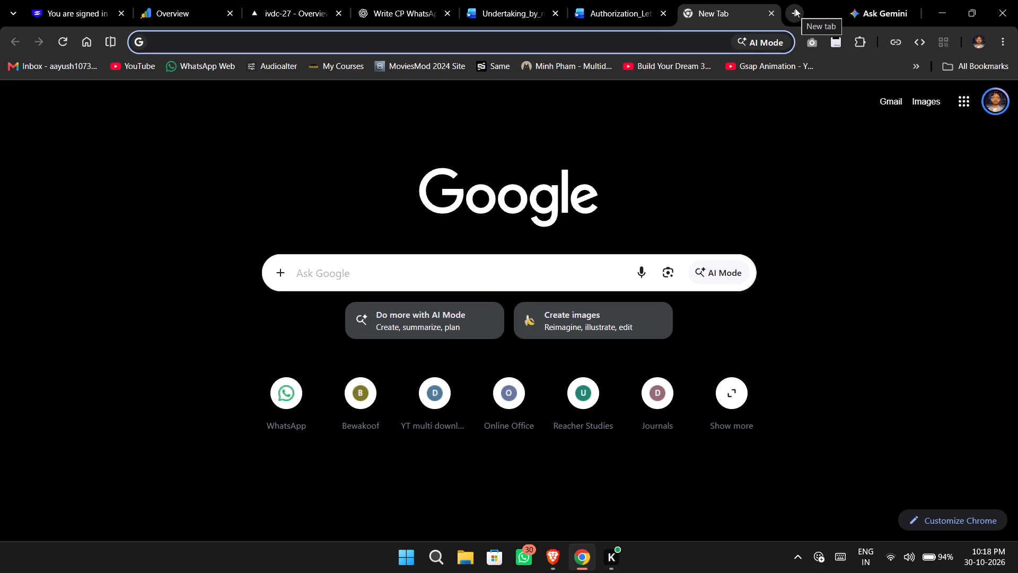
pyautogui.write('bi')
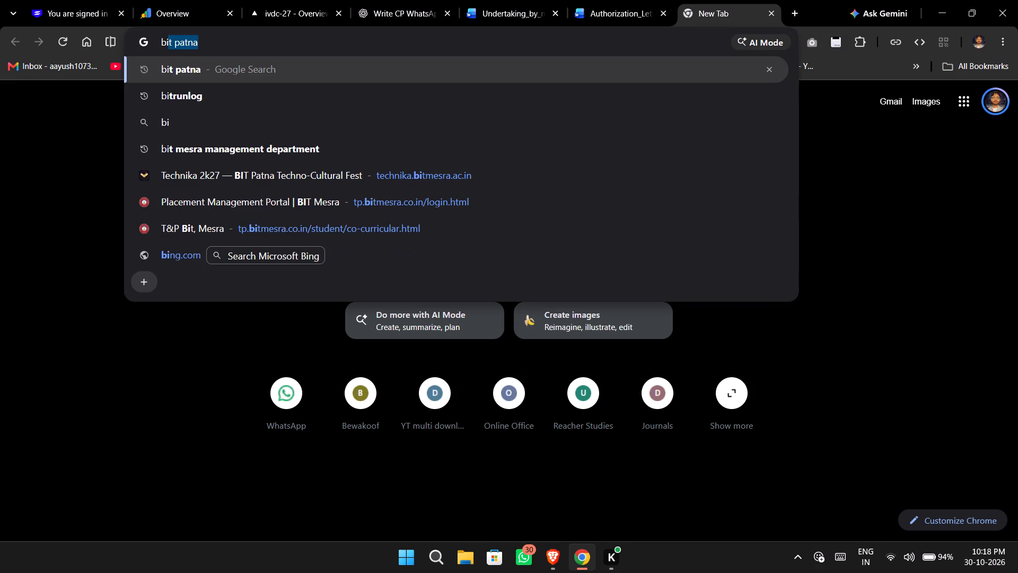
# Complete the web search for "birac" and open the BIRAC-Home result from birac.nic.in.
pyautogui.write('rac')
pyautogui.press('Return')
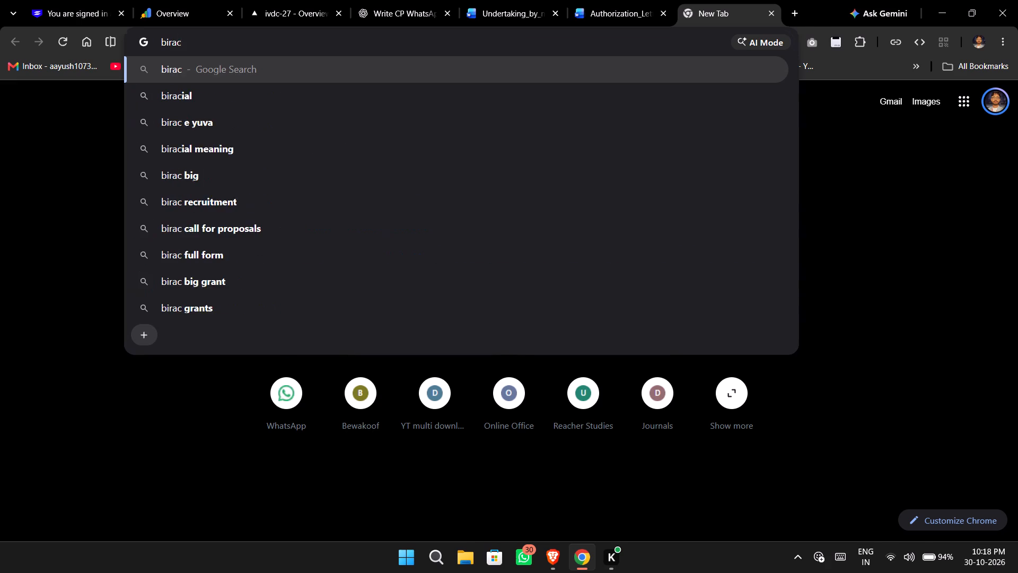
pyautogui.click(187, 235)
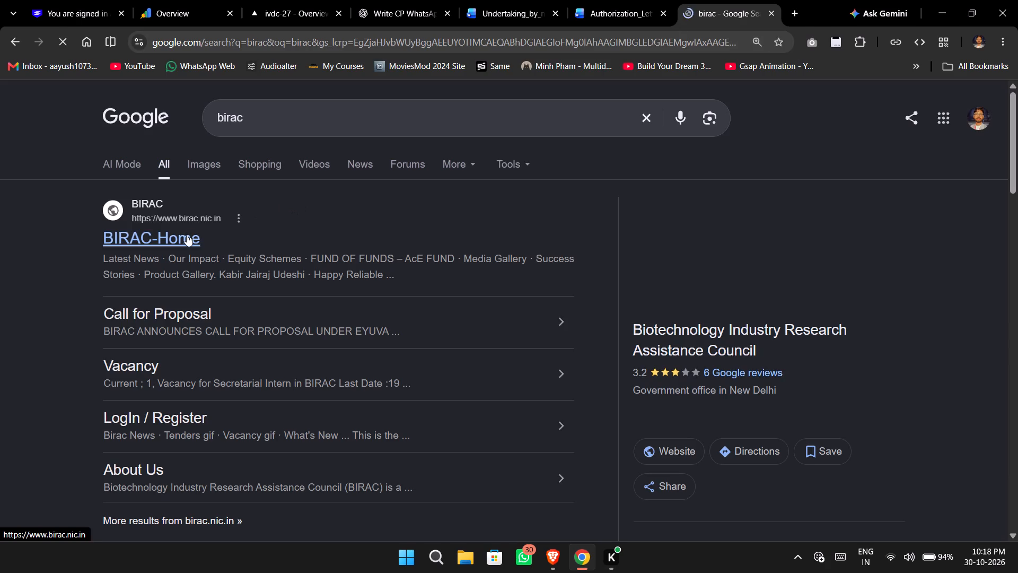
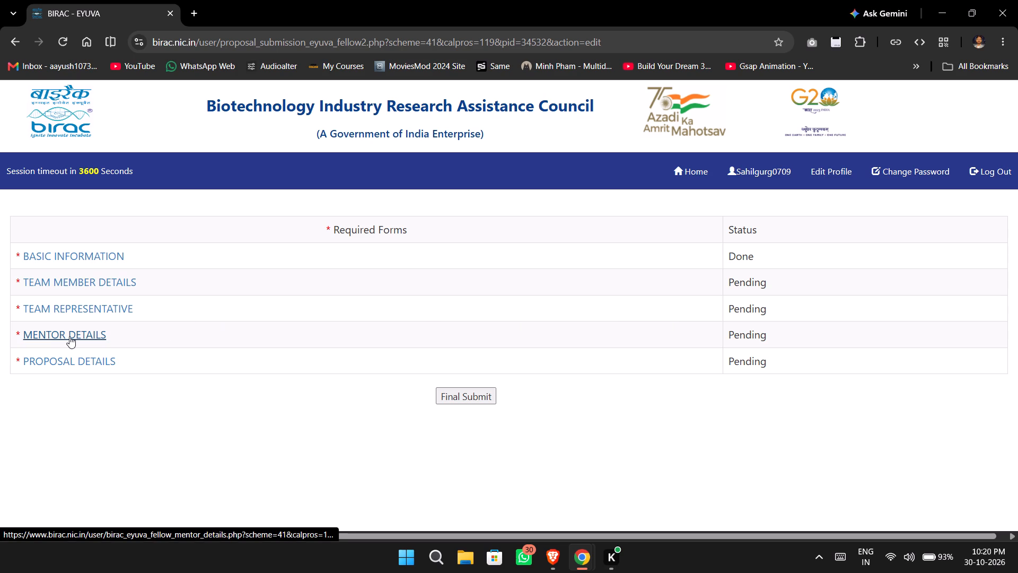
# Open the Team Member Details form from the BIRAC E-YUVA proposal's required forms, and return to the forms list.
pyautogui.click(74, 286)
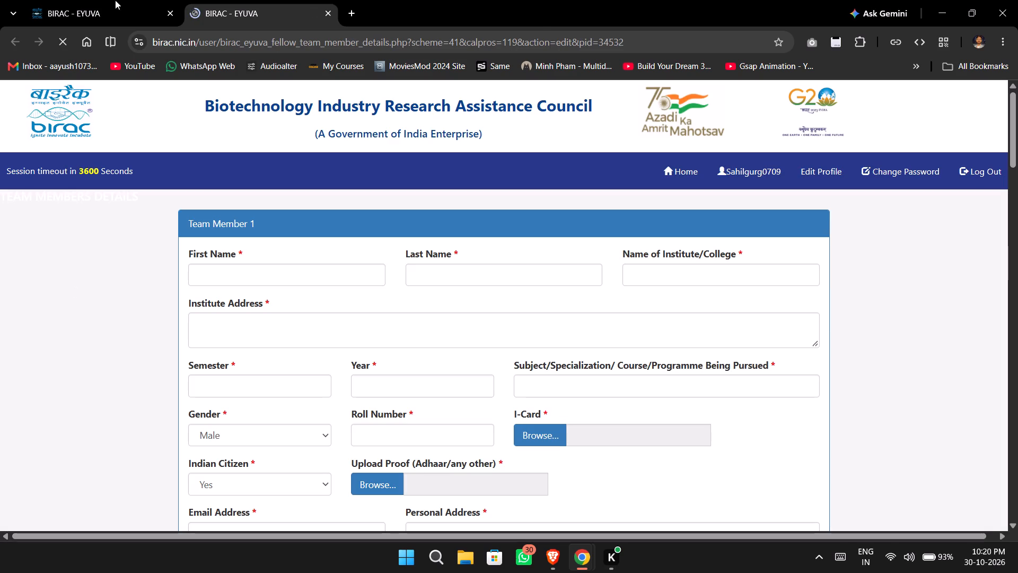
pyautogui.click(141, 0)
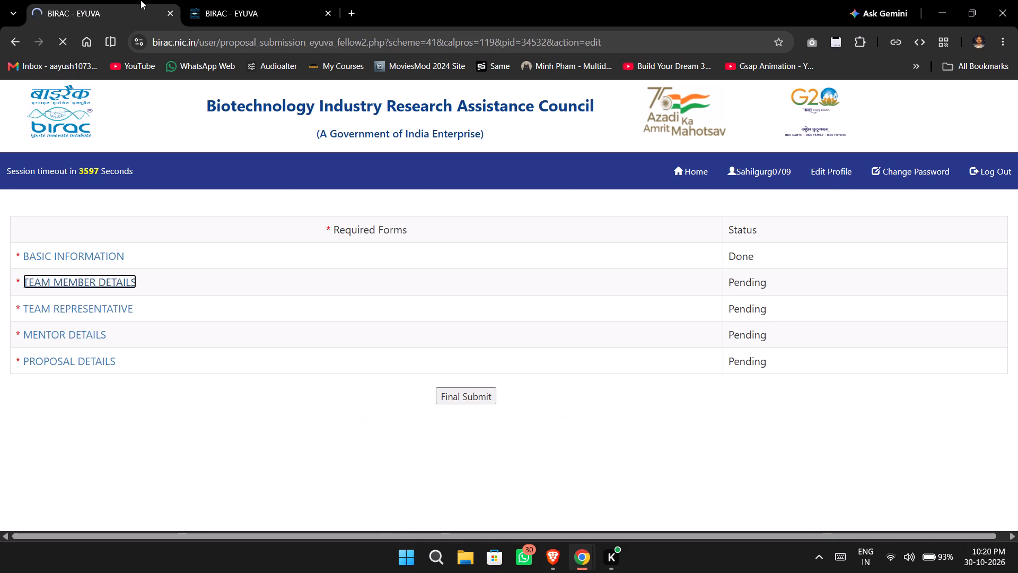
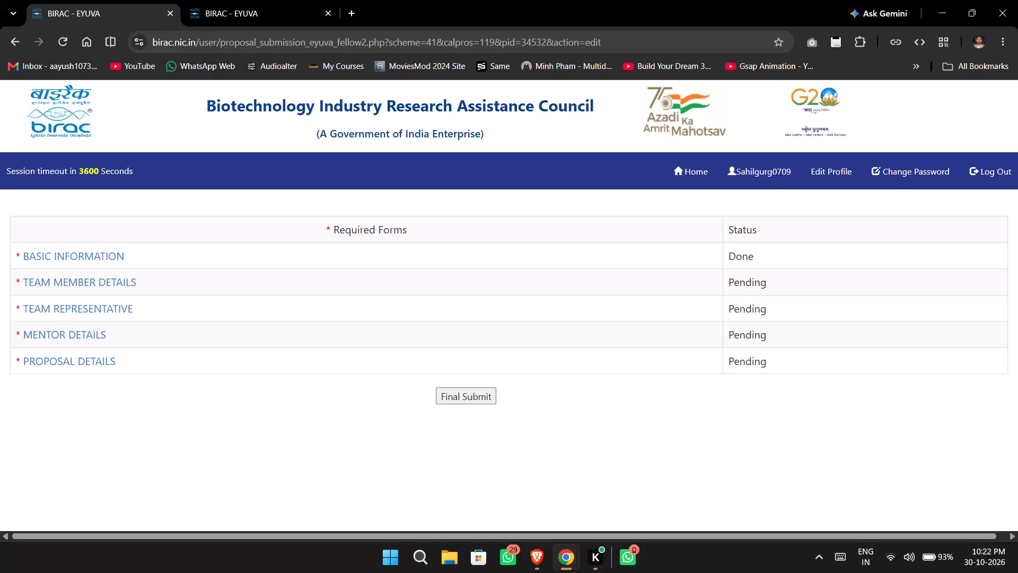
# Open the Team Member Details form from the BIRAC EYUVA proposal's required forms.
pyautogui.click(77, 280)
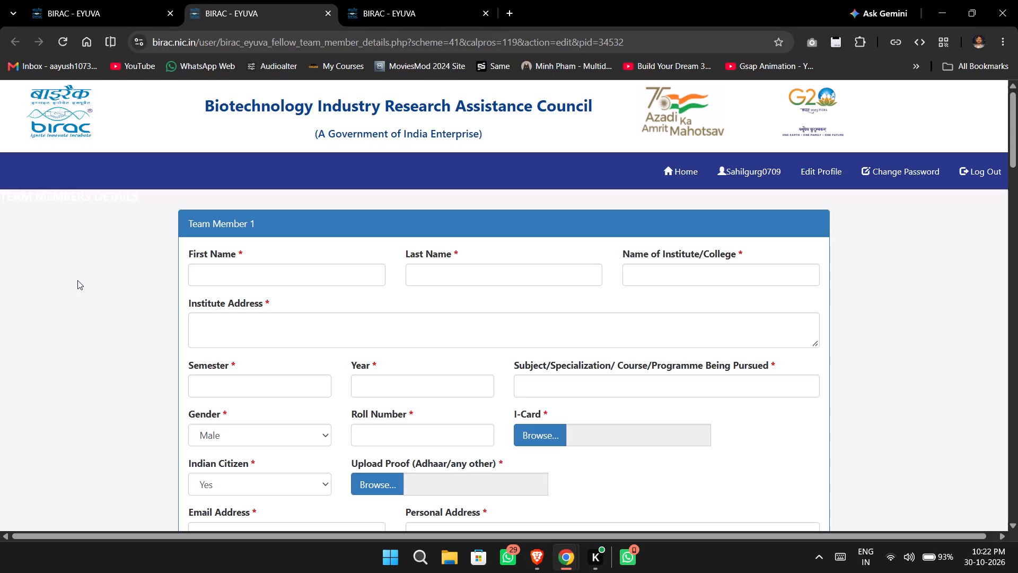
pyautogui.click(77, 280)
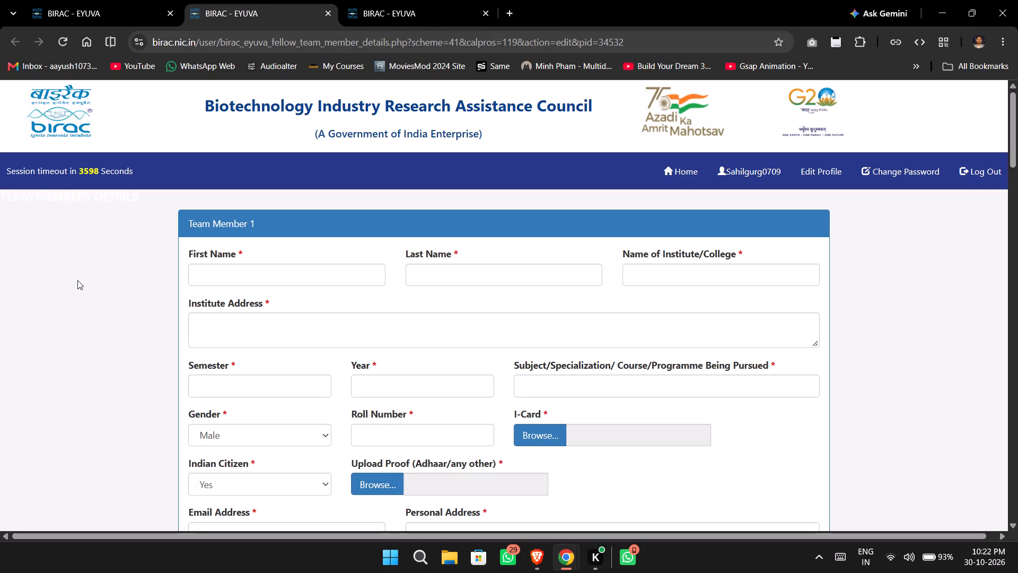
pyautogui.click(77, 280)
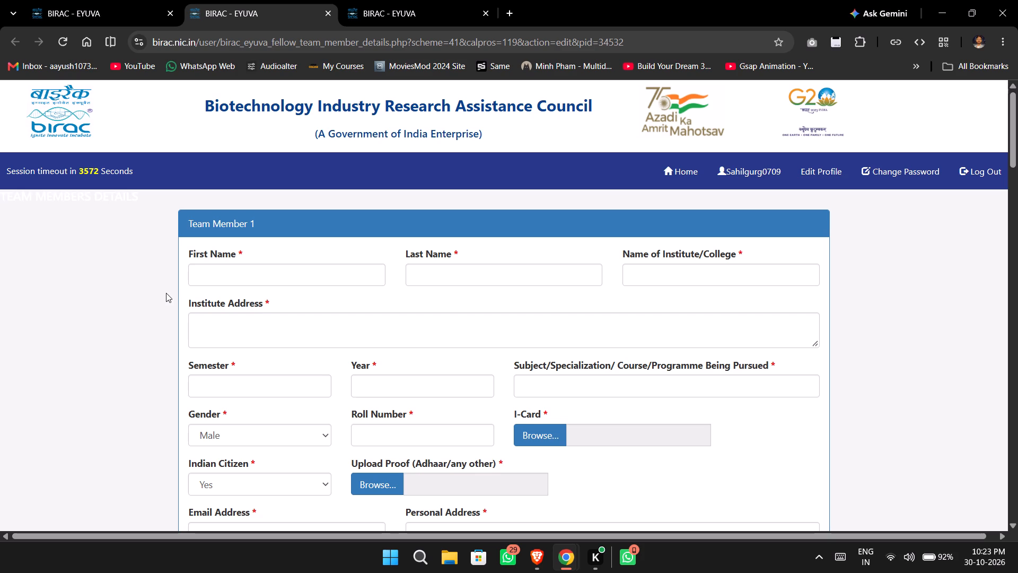
# Review the required fields and upload items for Team Members 1 to 5 in the team member details form.
pyautogui.scroll(-1, 197, 251)
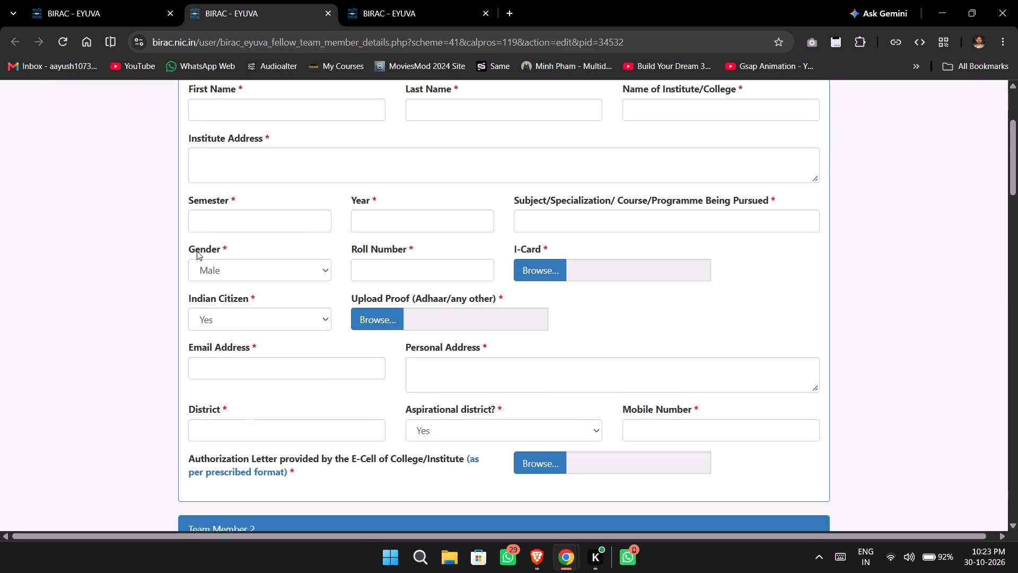
pyautogui.scroll(-8, 197, 251)
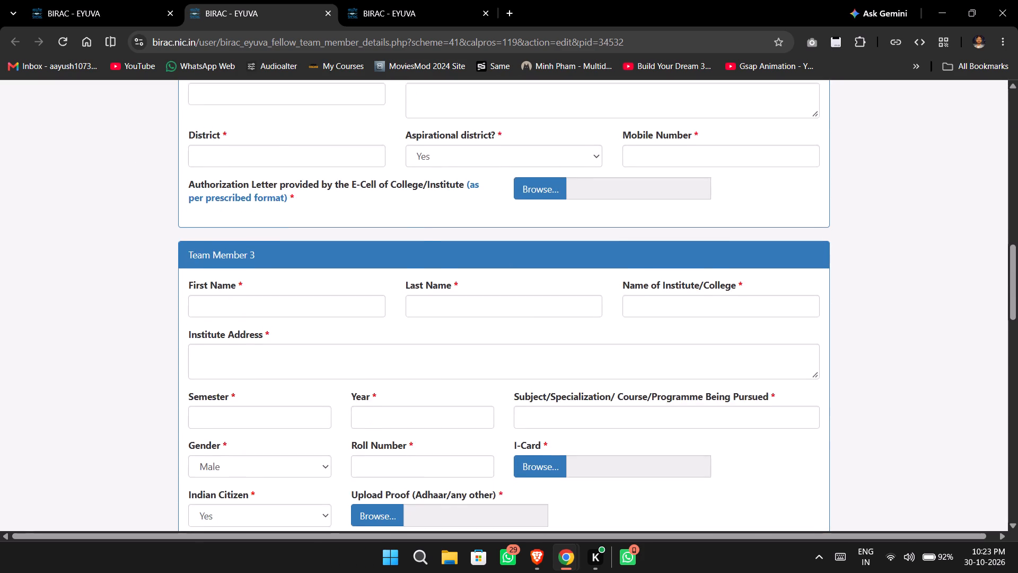
pyautogui.scroll(-4, 197, 251)
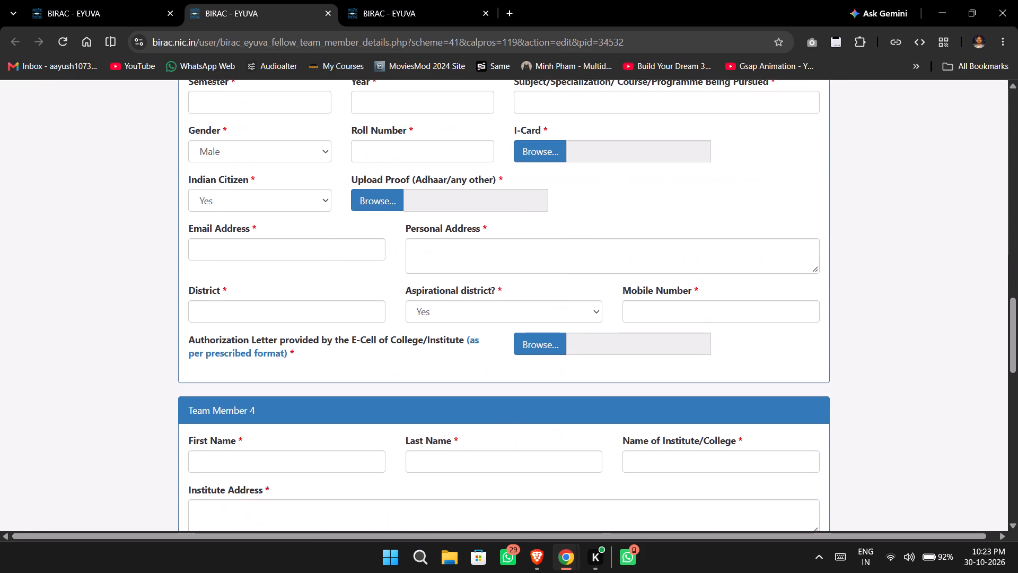
pyautogui.scroll(-9, 197, 251)
pyautogui.scroll(1, 197, 251)
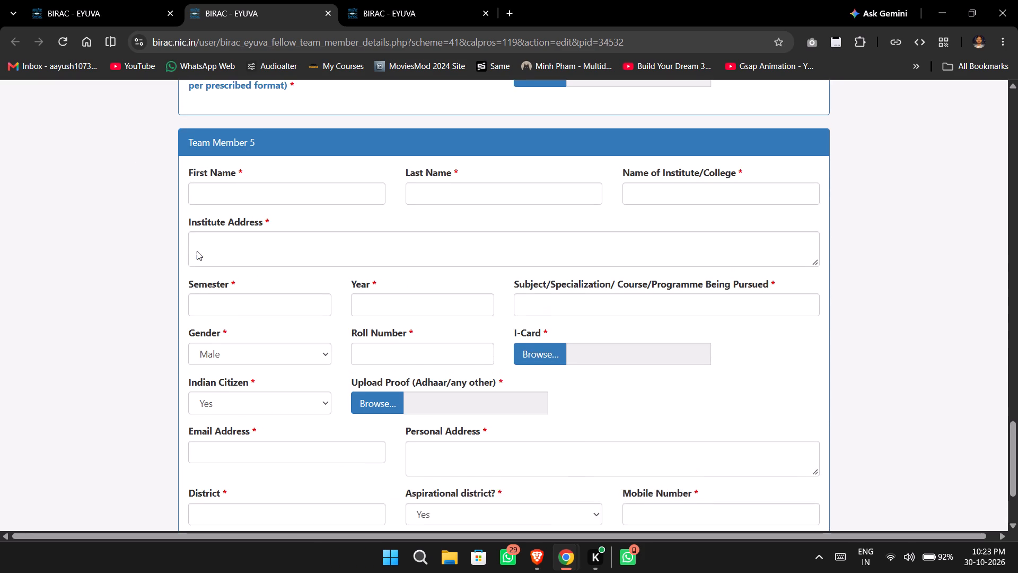
pyautogui.scroll(1, 197, 251)
pyautogui.click(198, 197)
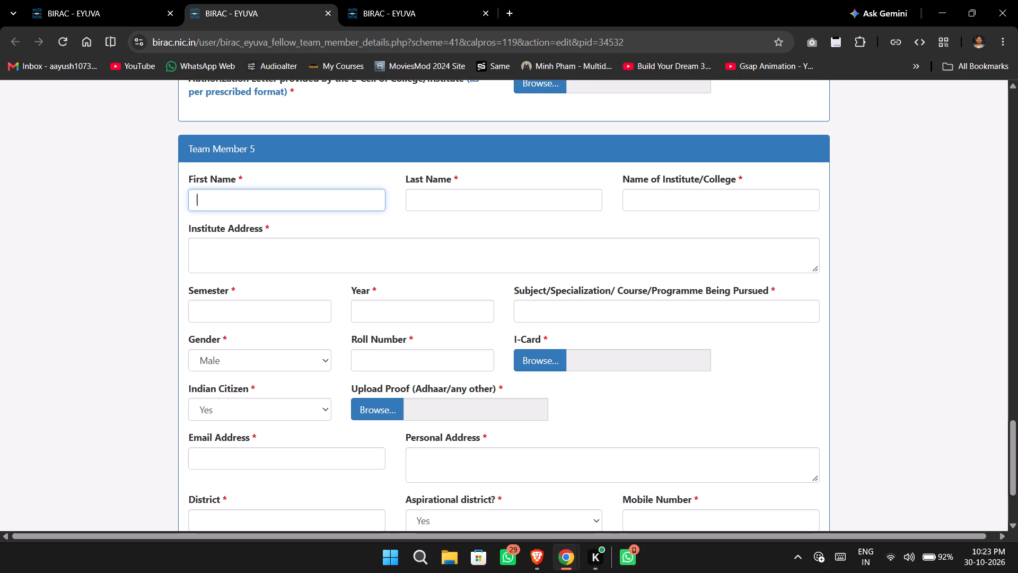
pyautogui.scroll(1, 198, 197)
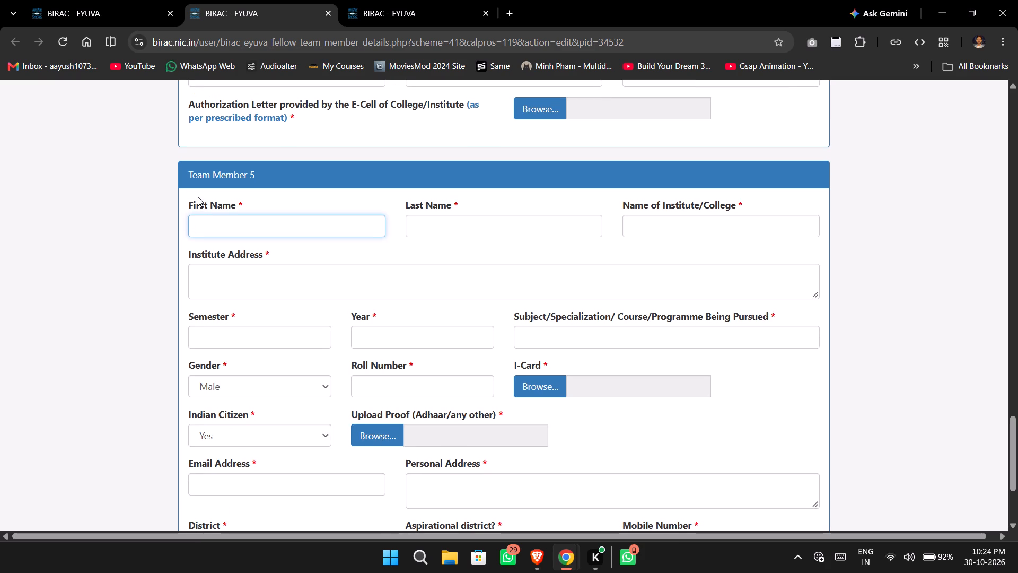
pyautogui.click(198, 197)
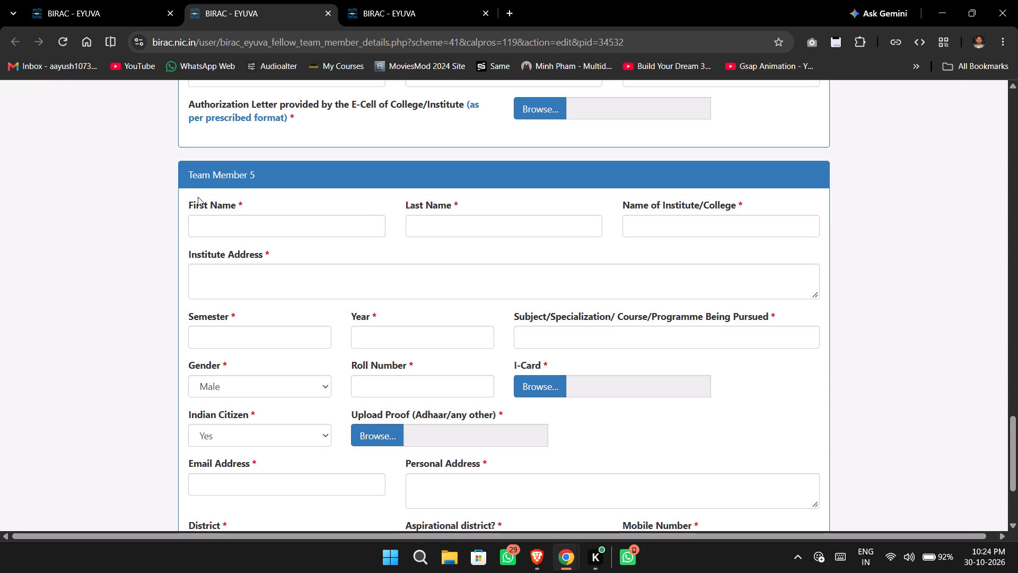
pyautogui.scroll(1, 198, 197)
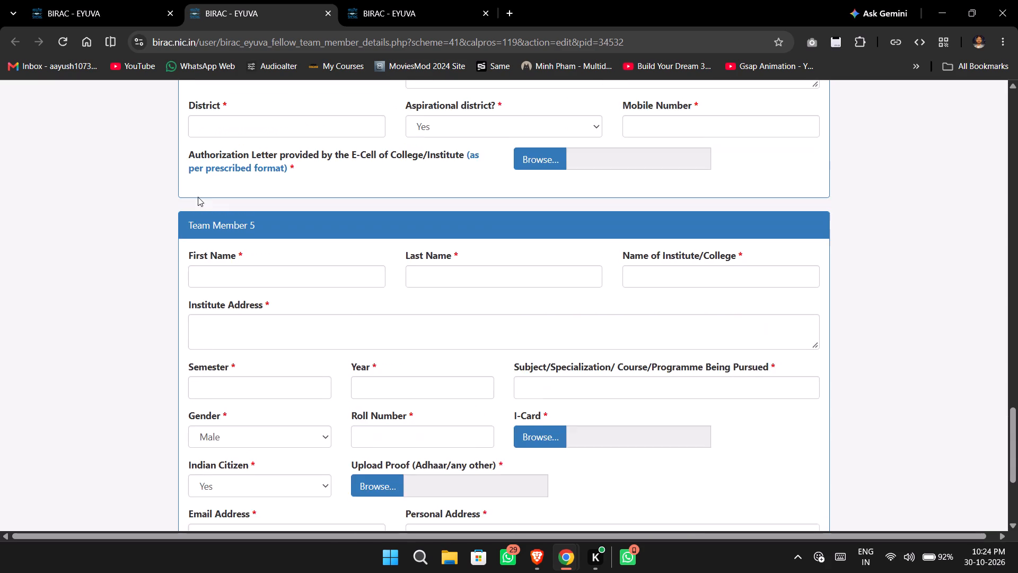
pyautogui.scroll(4, 198, 197)
pyautogui.scroll(-5, 198, 197)
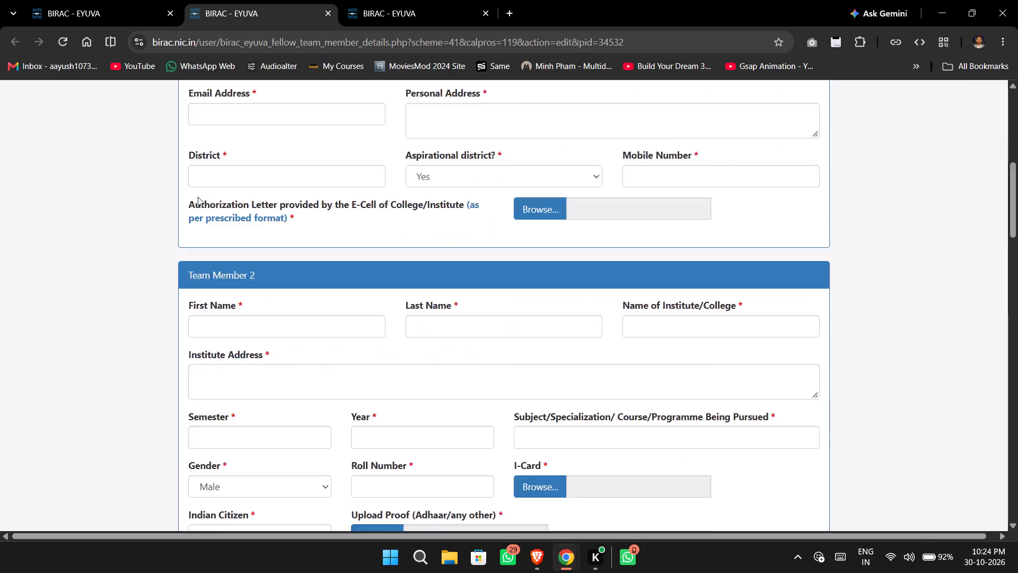
pyautogui.scroll(-8, 198, 197)
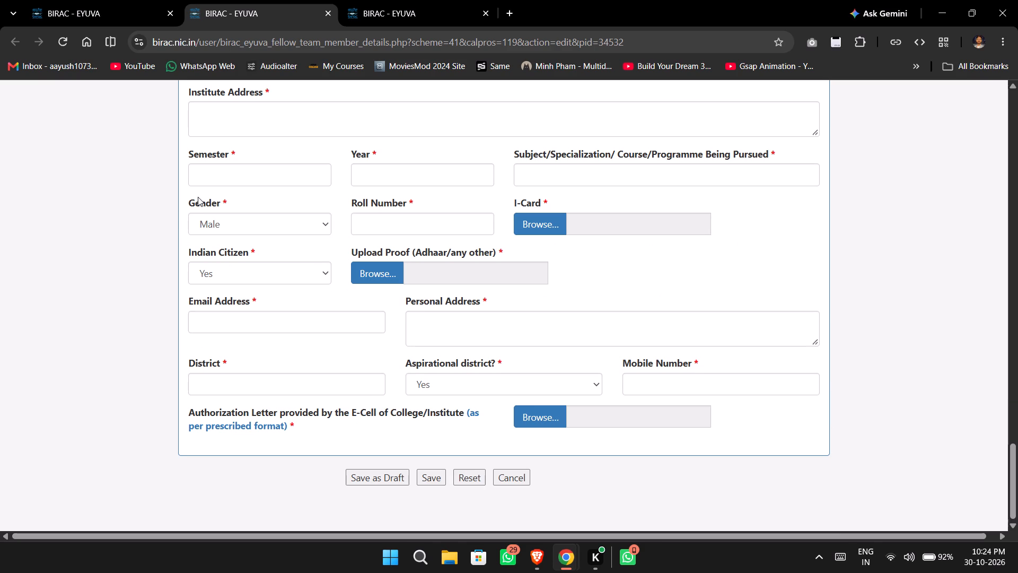
pyautogui.scroll(2, 134, 173)
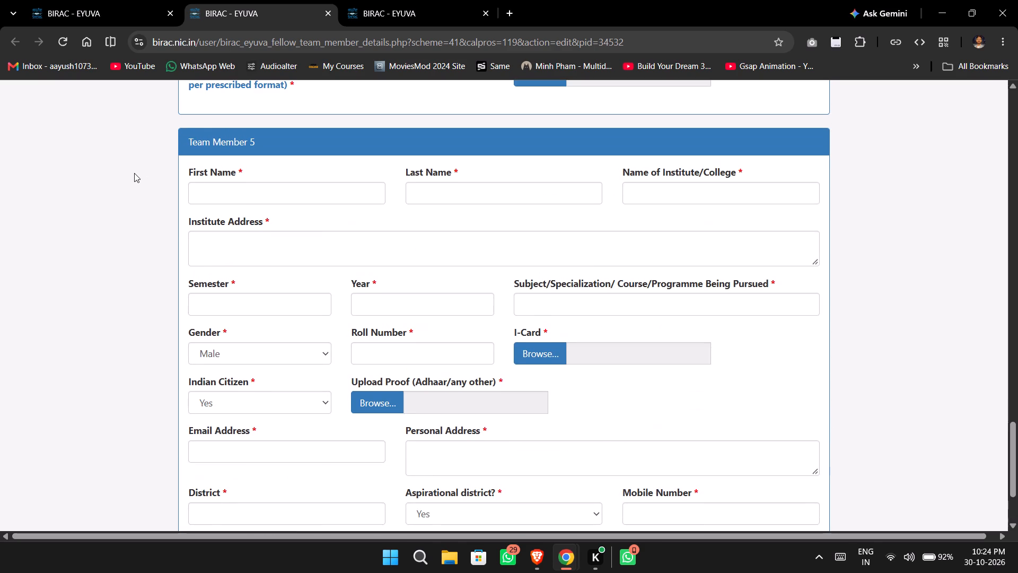
pyautogui.click(251, 193)
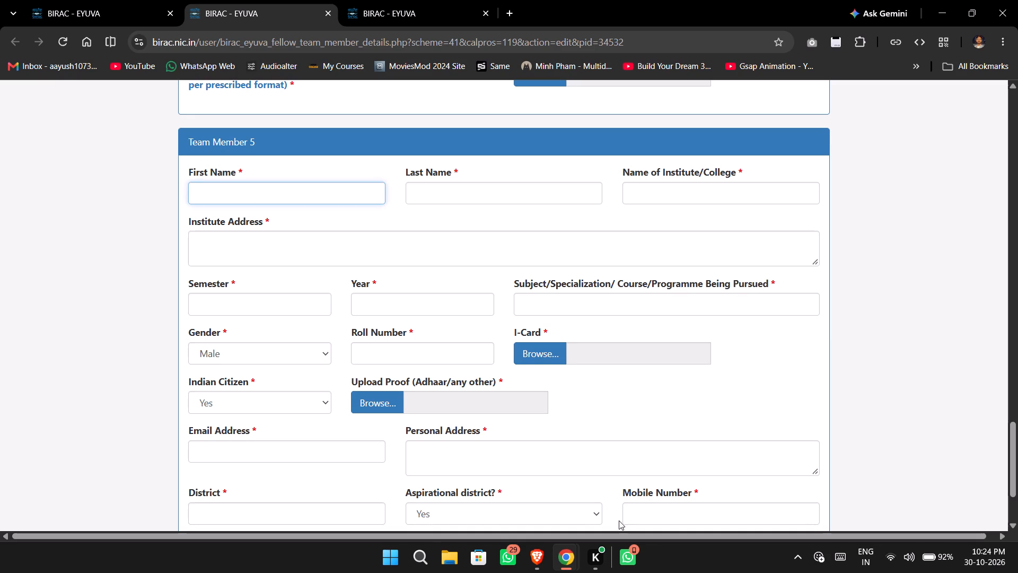
# Switch to WhatsApp from the BIRAC team member form.
pyautogui.click(616, 565)
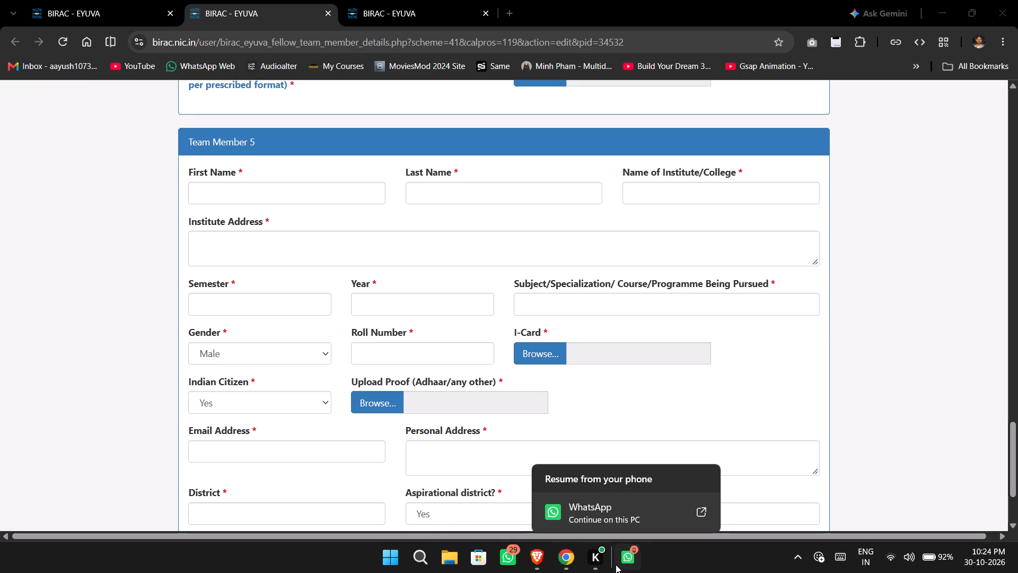
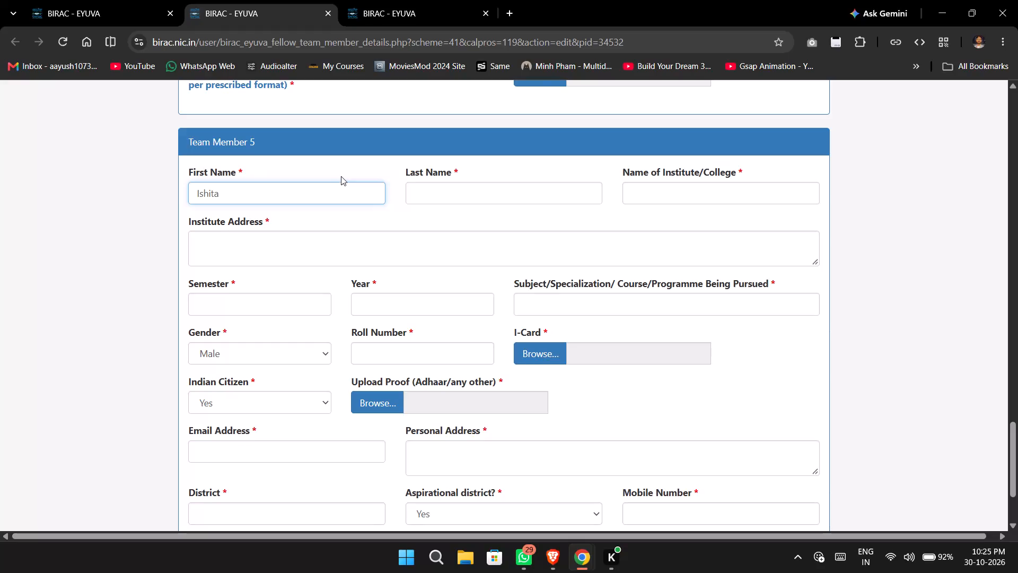
# Remove the extra trailing character from Team Member 5's first name and move on to the last name field.
pyautogui.press('BackSpace')
pyautogui.press('Tab')
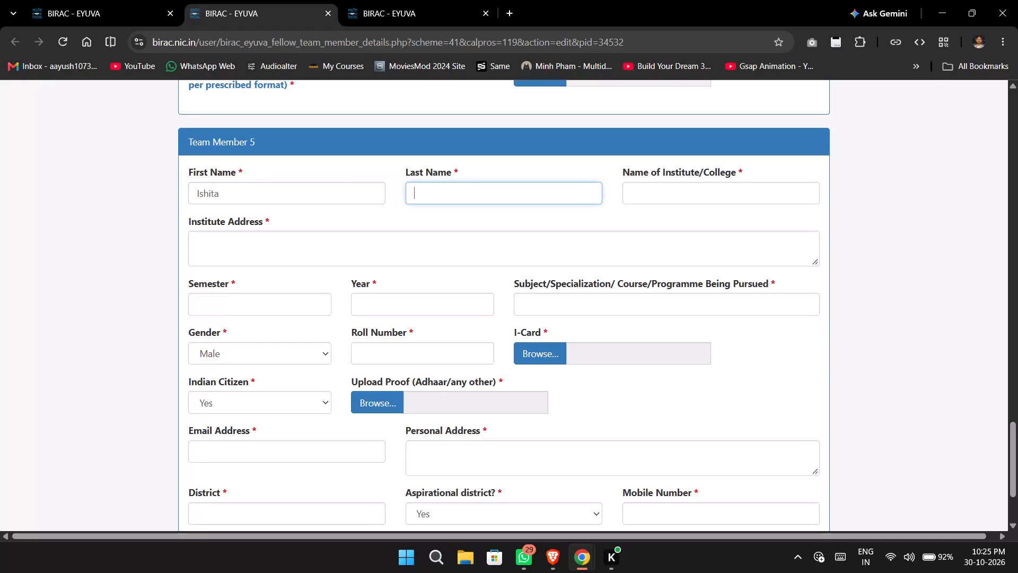
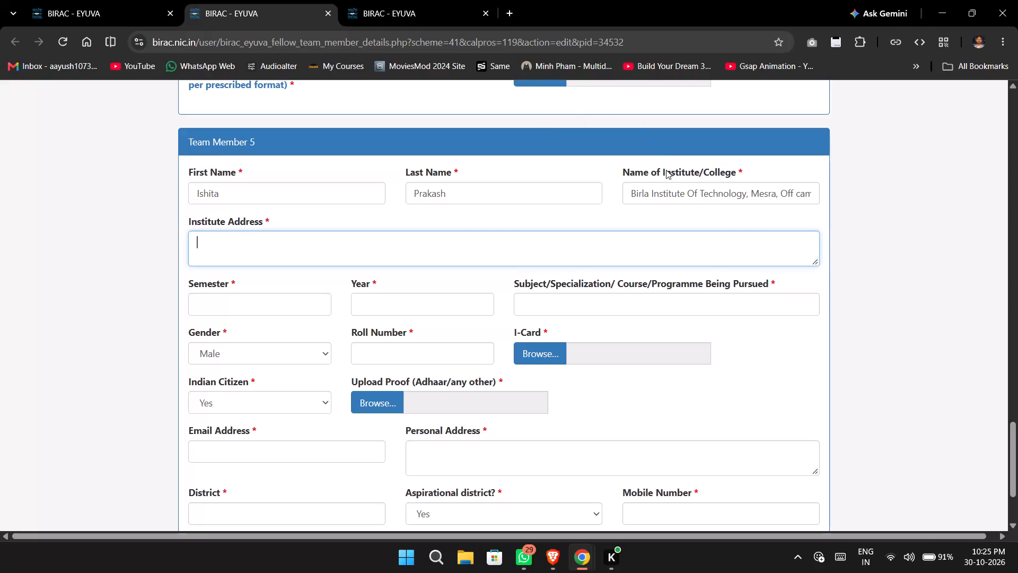
# Fill Team Member 5's institute address with "Birla Institute Of Technology, Mesra, Off campus Patna".
pyautogui.hscroll(-1, 680, 186)
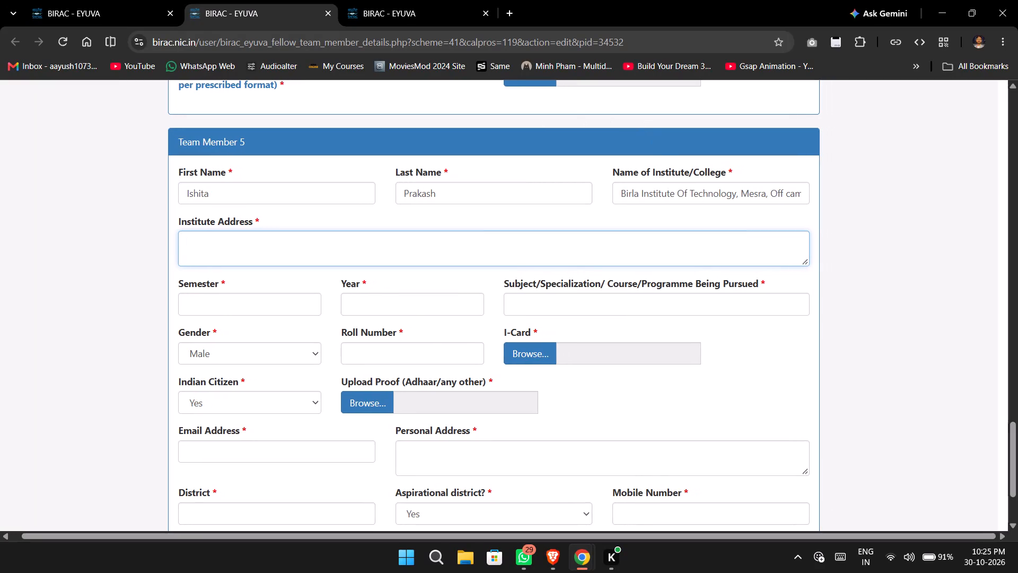
pyautogui.hscroll(-1, 680, 186)
pyautogui.click(680, 186)
pyautogui.click(593, 232)
pyautogui.hotkey('ctrl', 'v')
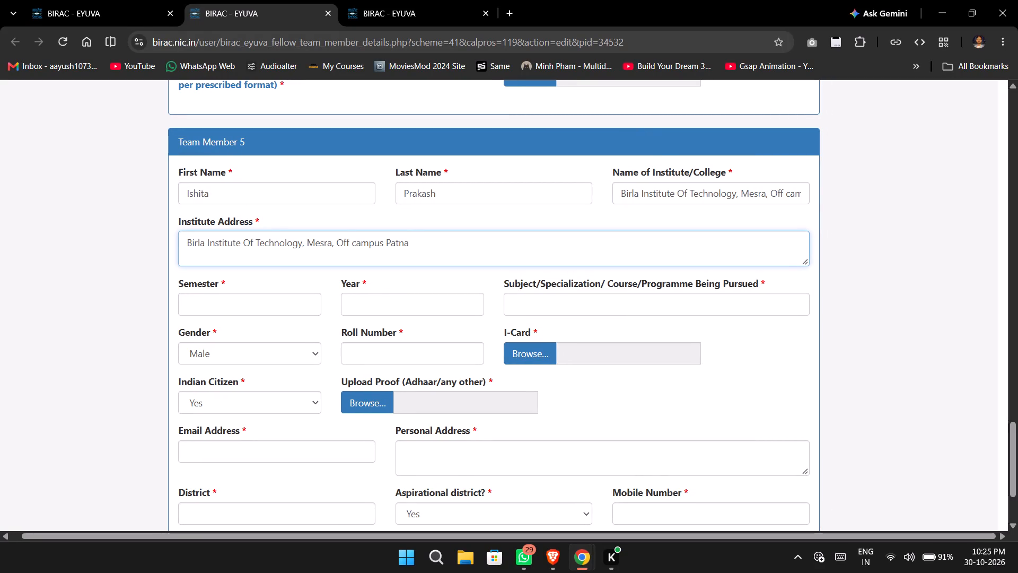
# Check the full institute name entered for Team Member 5 through to its end.
pyautogui.hscroll(1, 355, 252)
pyautogui.doubleClick(669, 189)
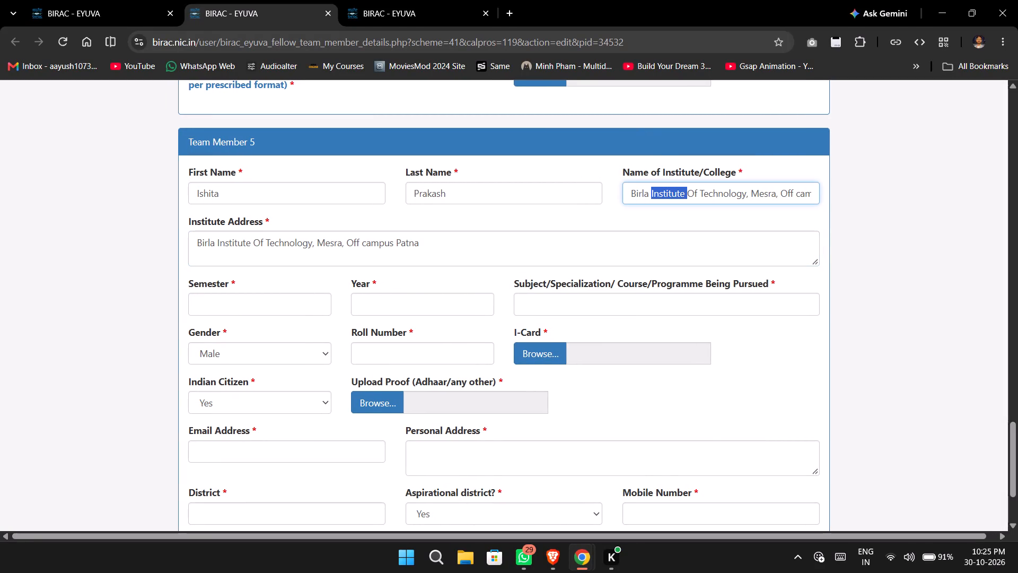
pyautogui.press('Right')
pyautogui.press('Right')
pyautogui.press('Right')
pyautogui.press('Right')
pyautogui.press('Right')
pyautogui.press('Right')
pyautogui.press('Right')
pyautogui.press('Right')
pyautogui.press('Right')
pyautogui.press('Right')
pyautogui.press('Right')
pyautogui.press('Right')
pyautogui.press('Right')
pyautogui.press('Right')
pyautogui.press('Right')
pyautogui.press('Right')
pyautogui.press('Right')
pyautogui.press('Right')
pyautogui.press('Right')
pyautogui.press('Right')
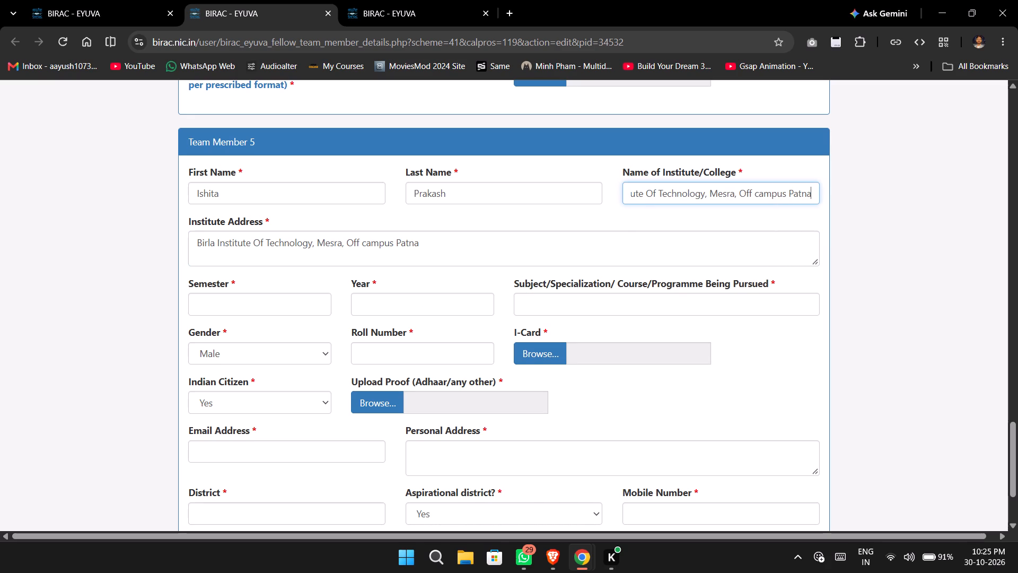
# Enter 1st as Team Member 5's semester.
pyautogui.click(274, 301)
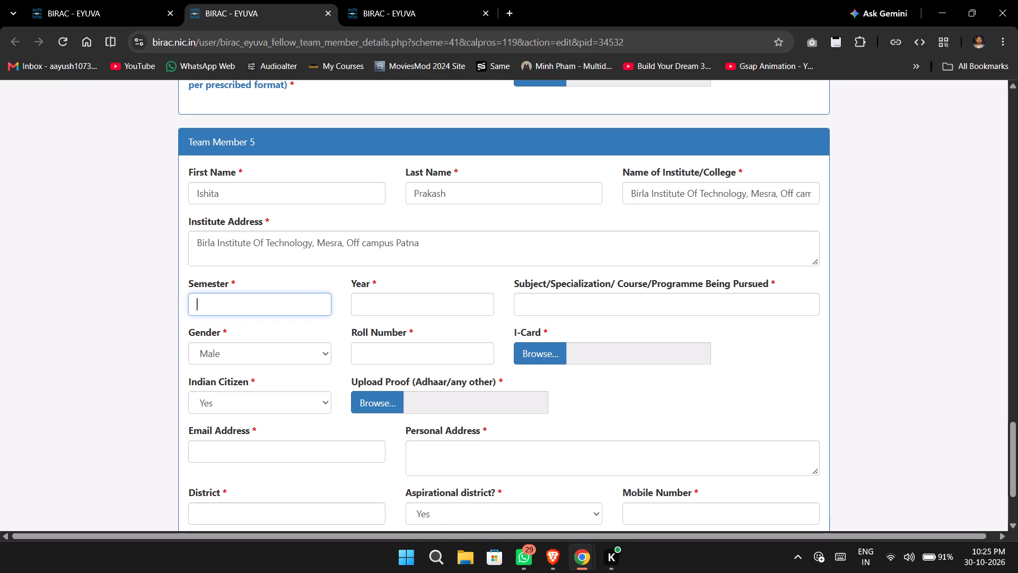
pyautogui.write('1s')
pyautogui.press('t')
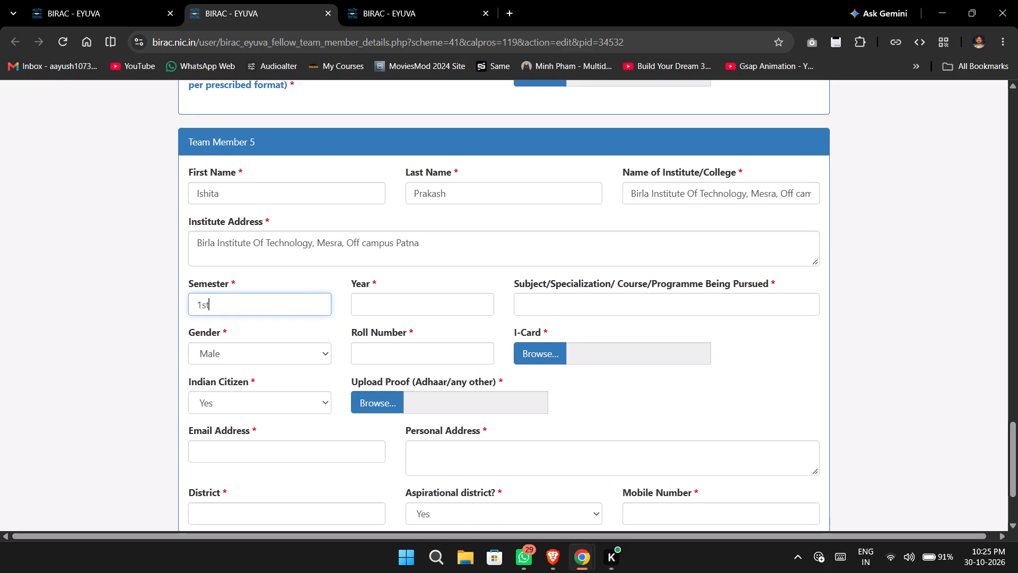
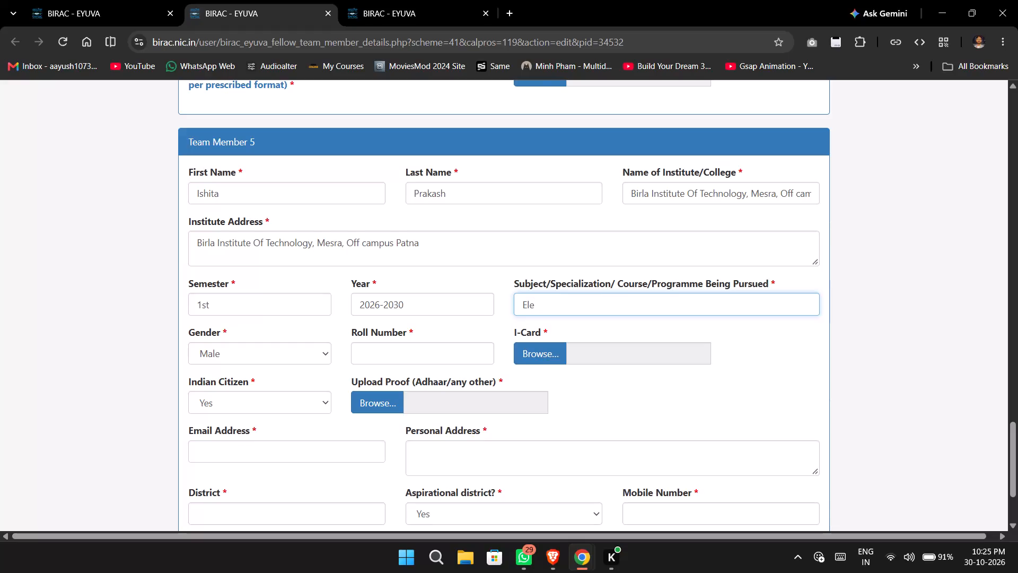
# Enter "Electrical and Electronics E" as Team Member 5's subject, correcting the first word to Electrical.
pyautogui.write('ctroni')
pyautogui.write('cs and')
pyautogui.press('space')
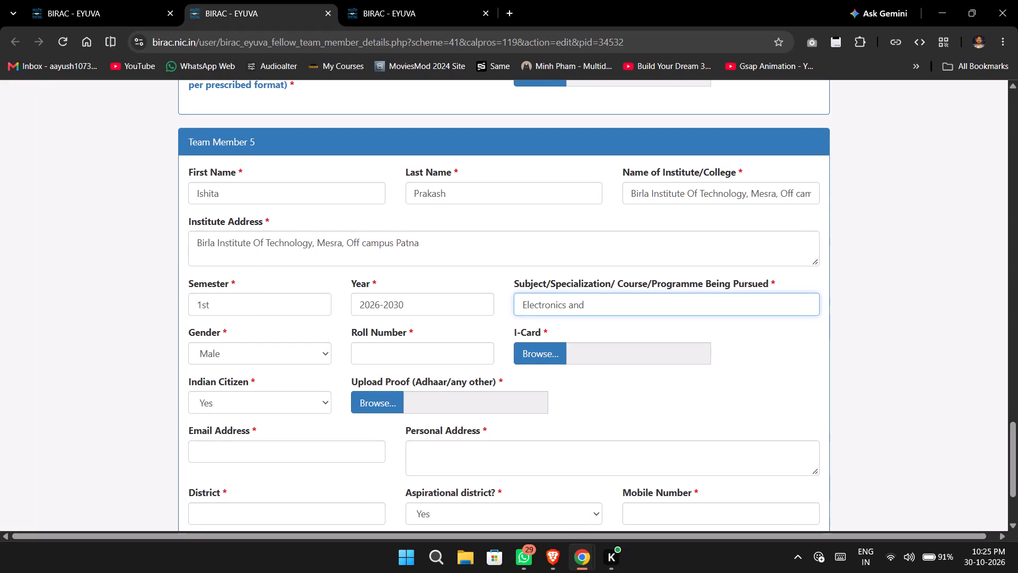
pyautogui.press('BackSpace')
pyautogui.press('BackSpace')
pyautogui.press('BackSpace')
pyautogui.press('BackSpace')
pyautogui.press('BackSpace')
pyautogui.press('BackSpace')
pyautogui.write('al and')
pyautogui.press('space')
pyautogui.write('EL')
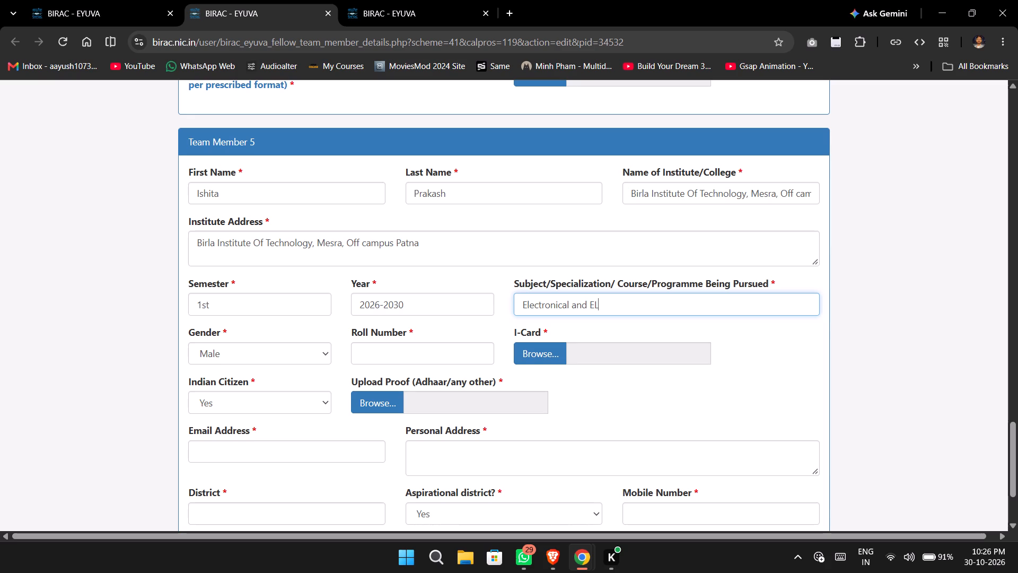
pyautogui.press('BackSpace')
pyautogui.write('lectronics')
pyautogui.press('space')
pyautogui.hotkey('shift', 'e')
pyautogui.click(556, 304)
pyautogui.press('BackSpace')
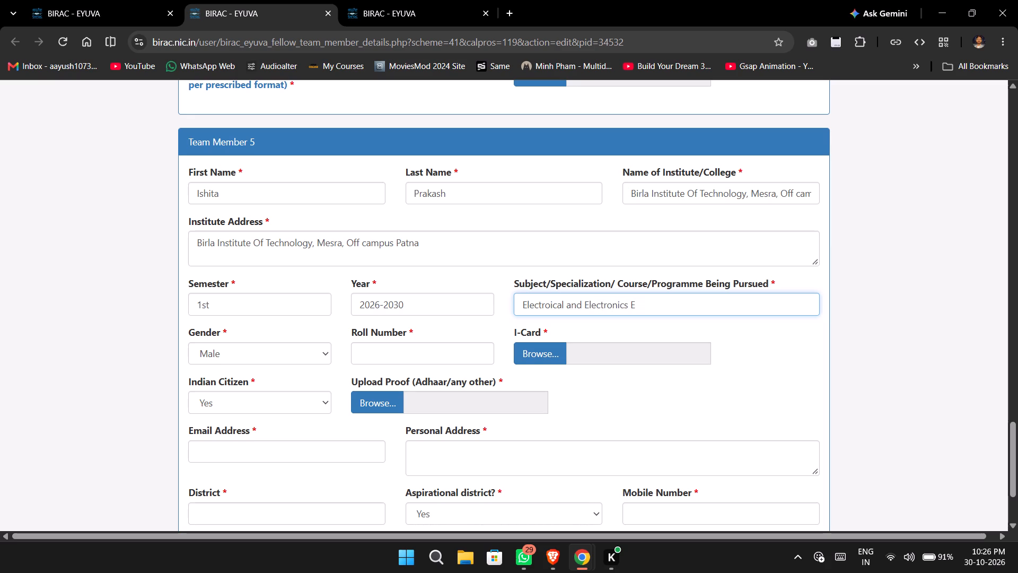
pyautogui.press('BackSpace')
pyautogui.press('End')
# Search the web for "full form of eee" and copy "Electrical and Electronics Engineering" from the answer, closing the search afterward.
pyautogui.hotkey('ctrl', 't')
pyautogui.write('full form of eee')
pyautogui.press('Return')
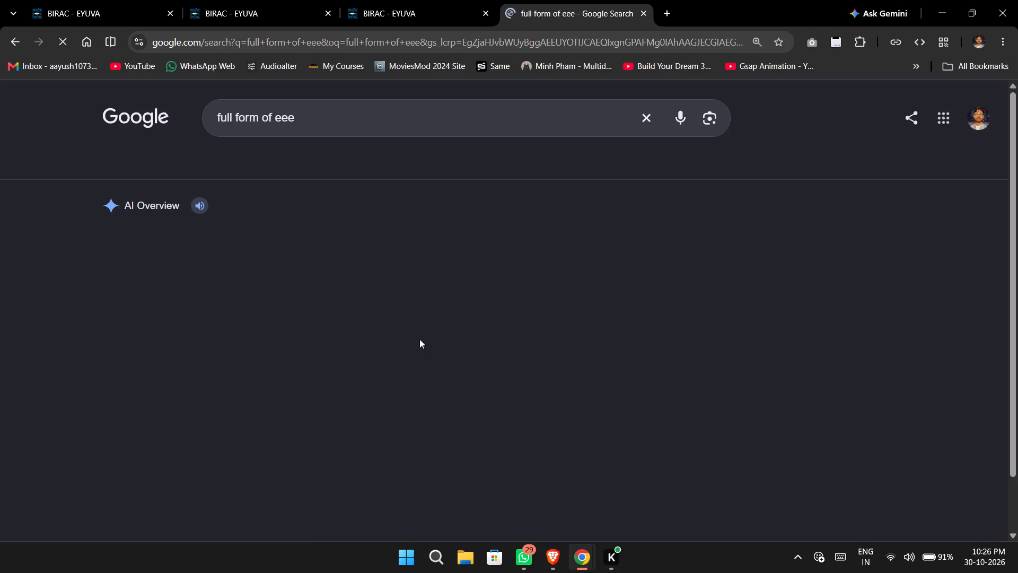
pyautogui.moveTo(373, 229); pyautogui.dragTo(319, 221)
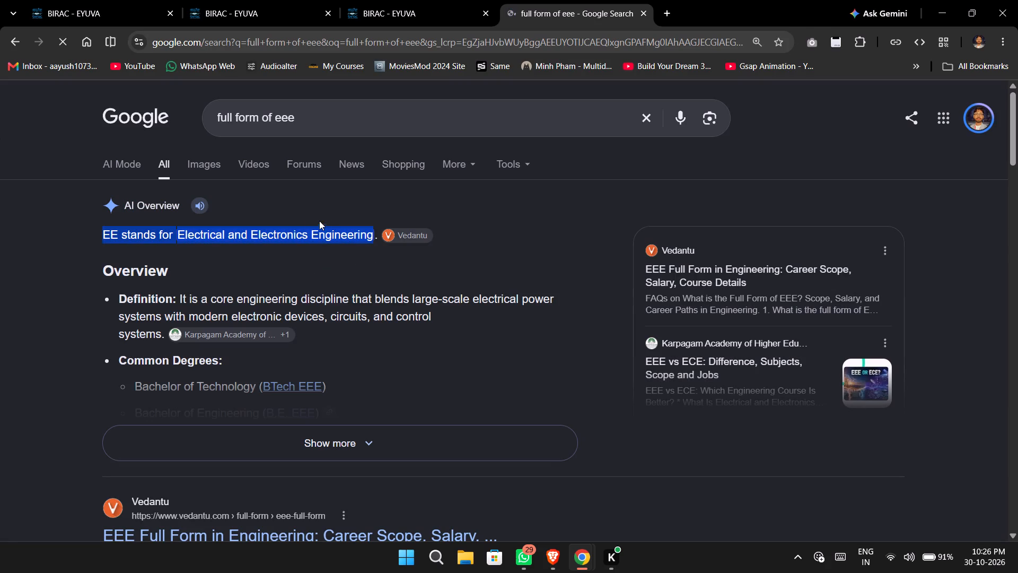
pyautogui.moveTo(319, 221); pyautogui.dragTo(177, 234)
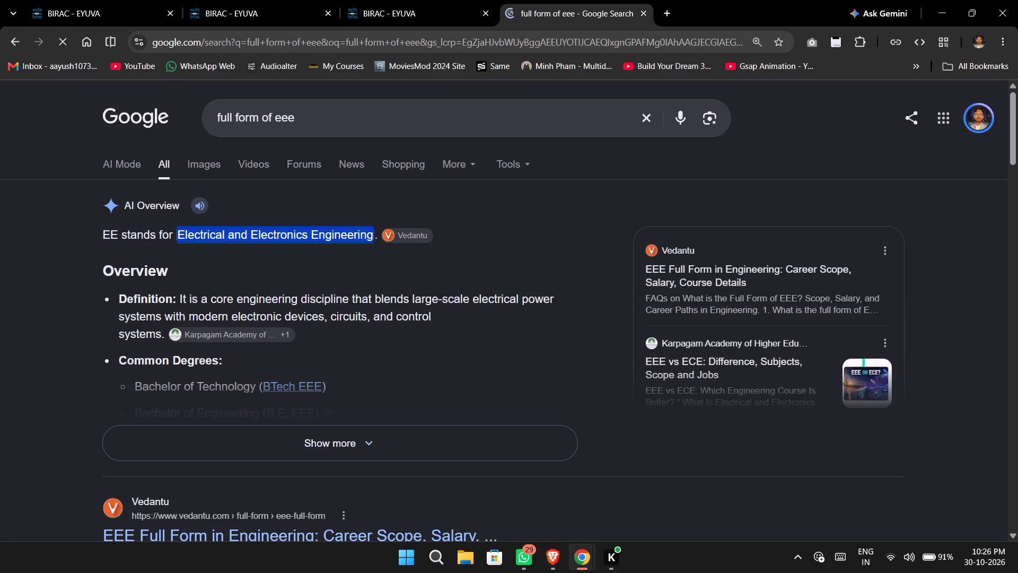
pyautogui.hotkey('ctrl', 'c')
pyautogui.hotkey('ctrl', 'w')
# Replace Team Member 5's subject with the copied "Electrical and Electronics Engineering".
pyautogui.hotkey('ctrl', 'a')
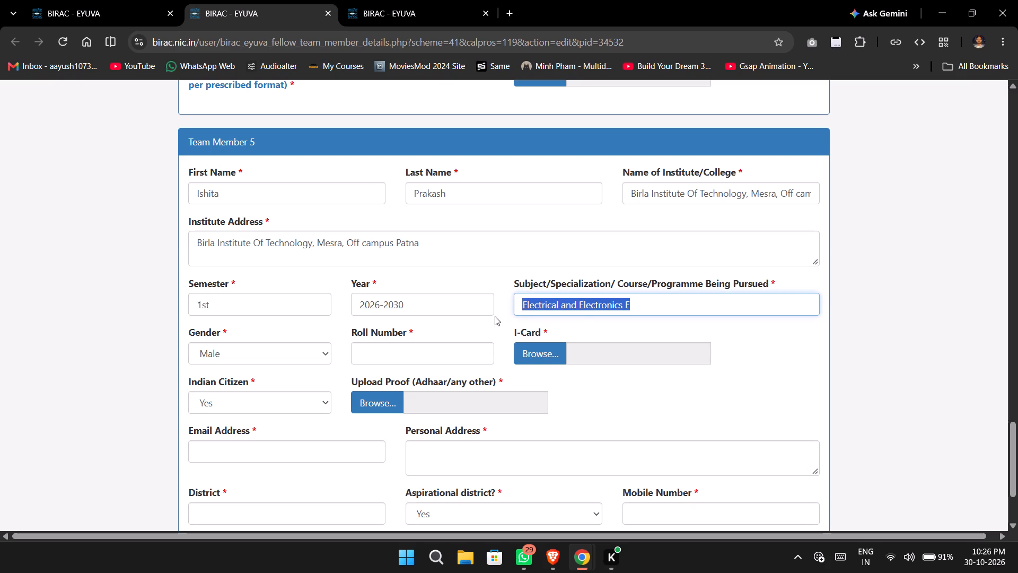
pyautogui.hotkey('ctrl', 'v')
# Fill Team Member 1's subject with the copied "Electrical and Electronics Engineering".
pyautogui.scroll(4, 495, 316)
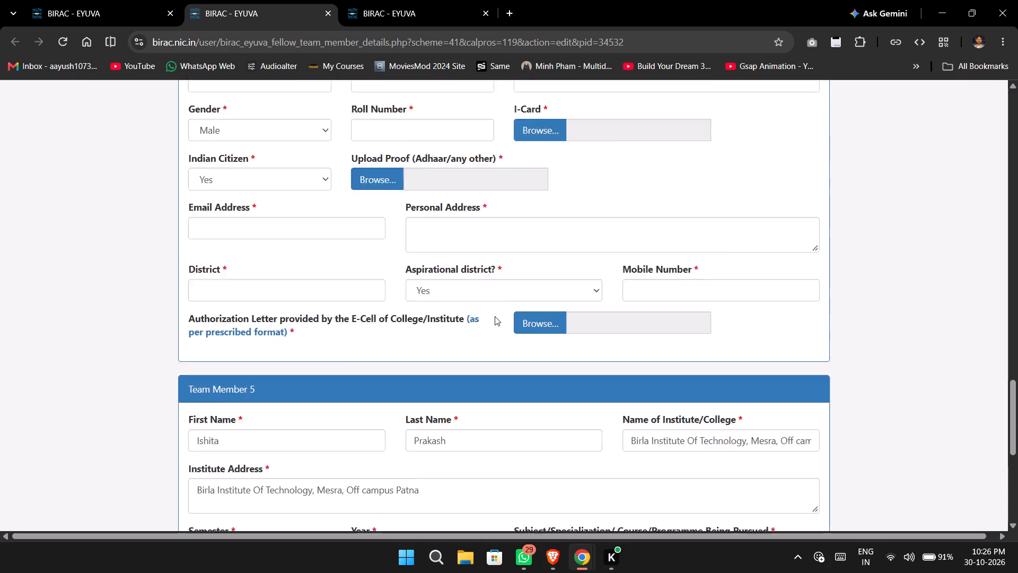
pyautogui.scroll(11, 495, 316)
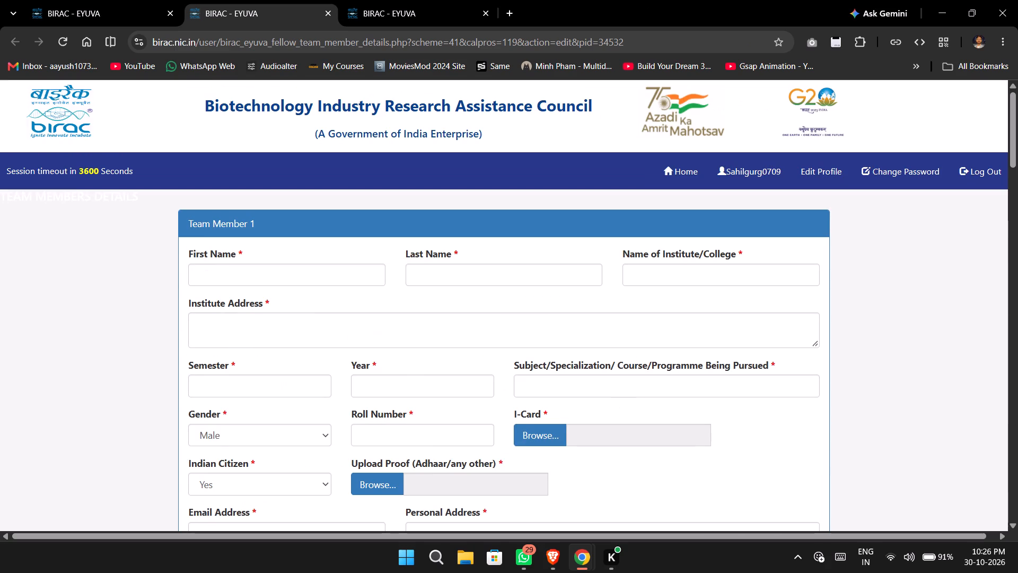
pyautogui.click(612, 386)
pyautogui.hotkey('ctrl', 'v')
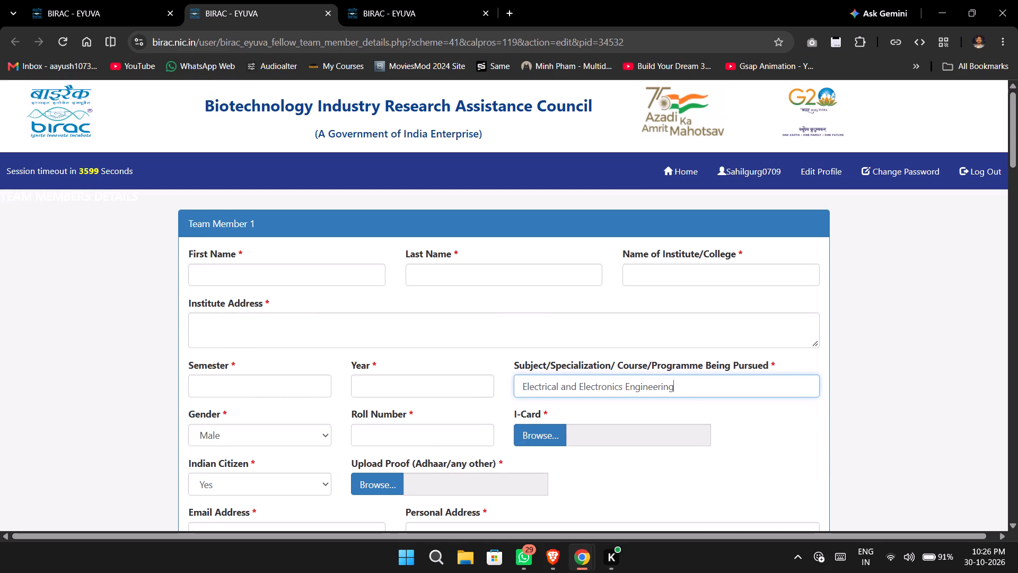
pyautogui.click(453, 397)
# Set Team Member 5's gender to Female.
pyautogui.scroll(-12, 453, 397)
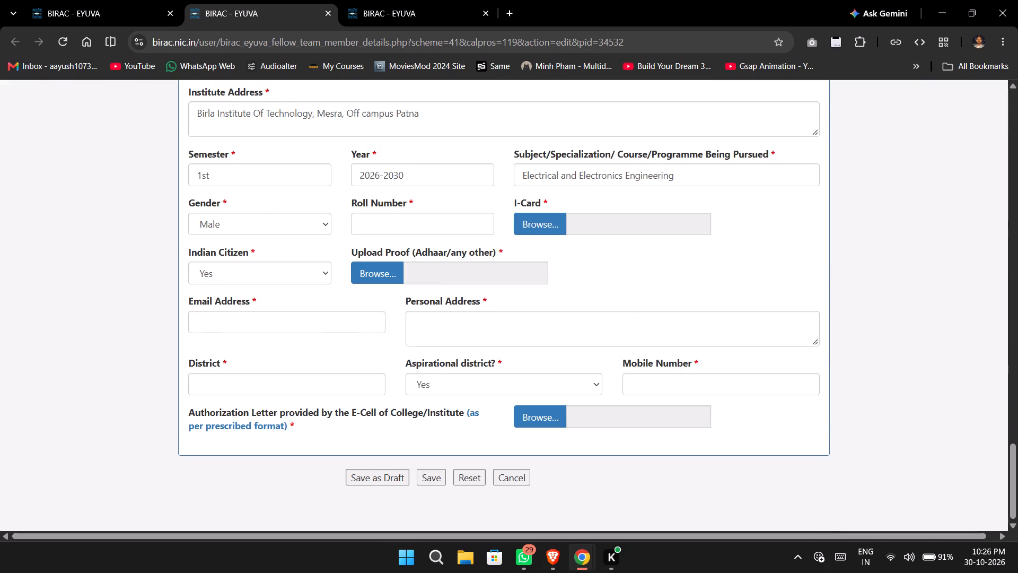
pyautogui.click(315, 225)
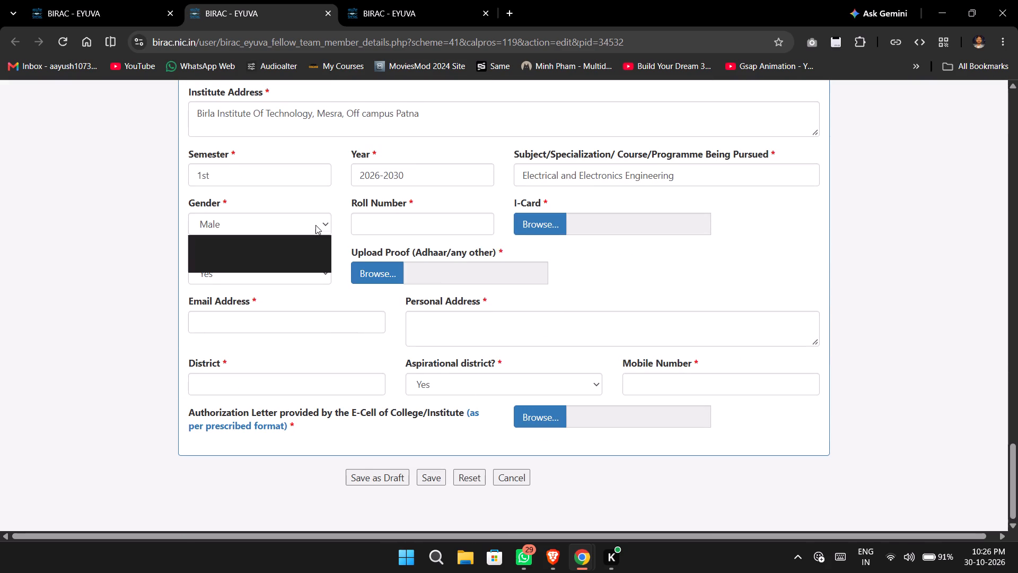
pyautogui.click(284, 256)
pyautogui.scroll(1, 284, 256)
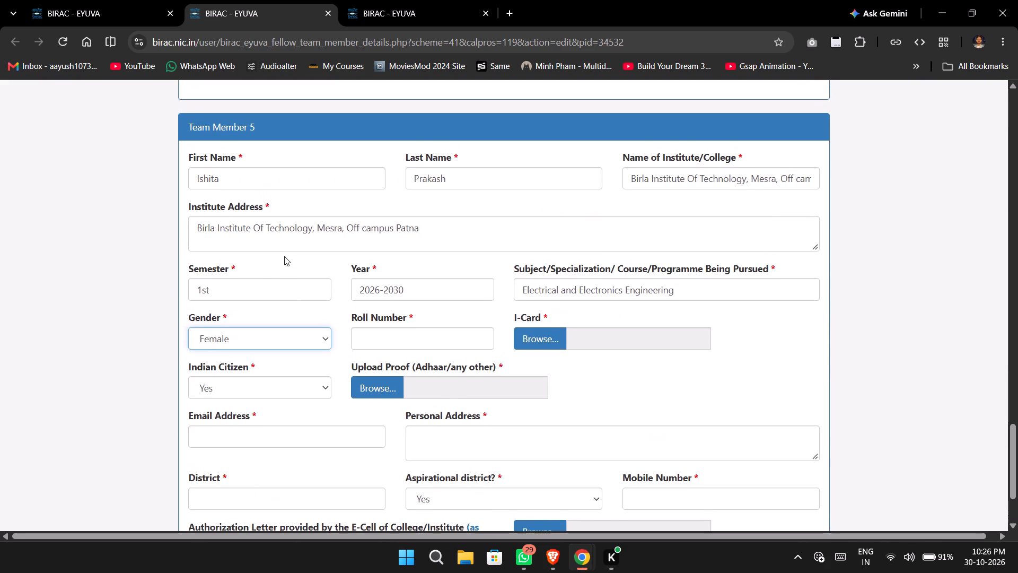
pyautogui.scroll(1, 284, 256)
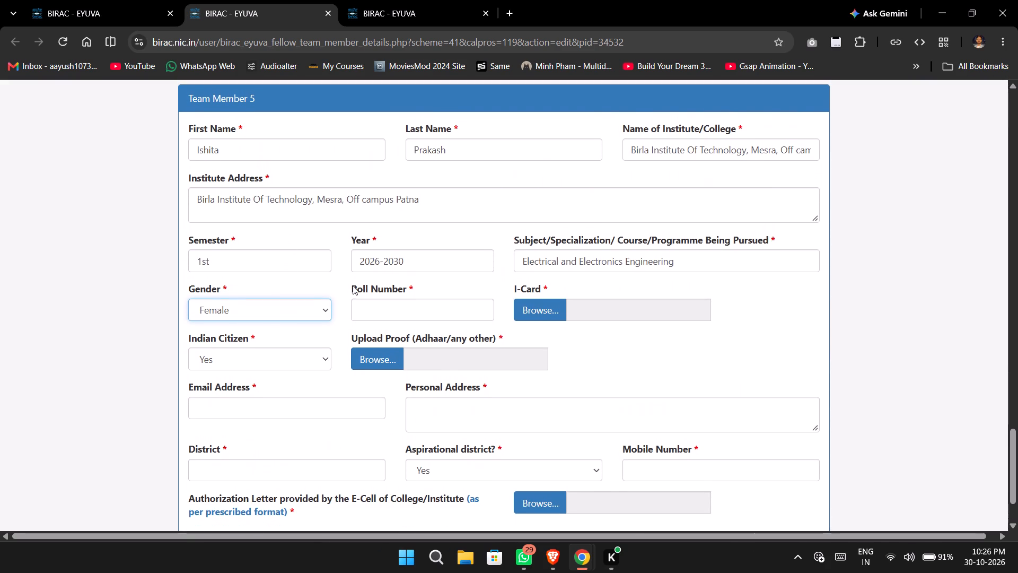
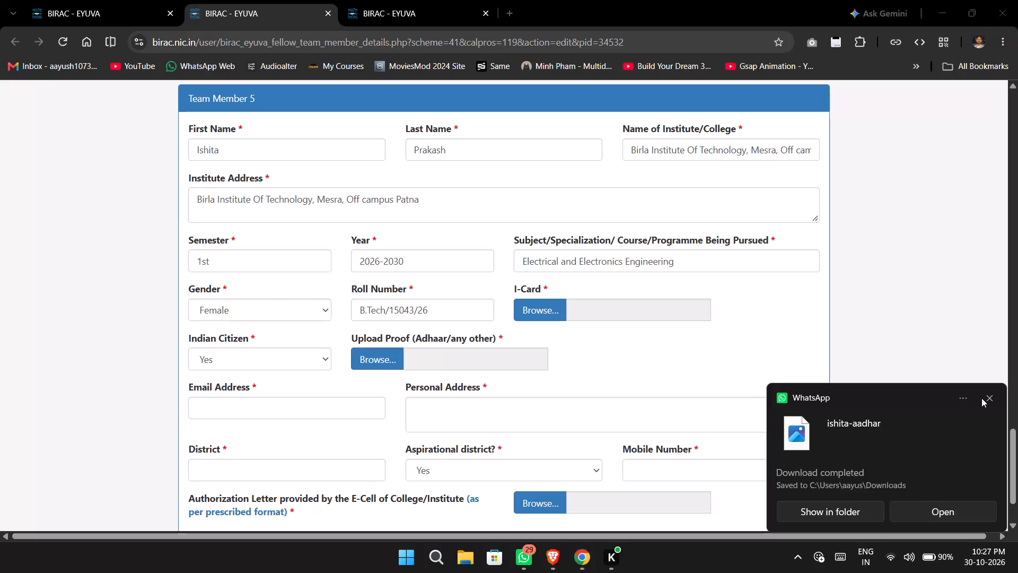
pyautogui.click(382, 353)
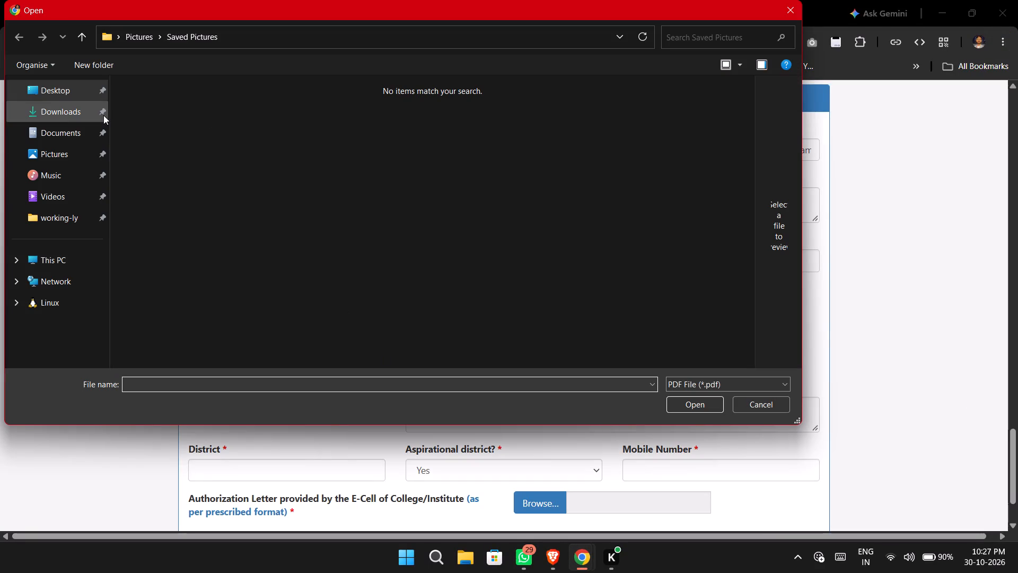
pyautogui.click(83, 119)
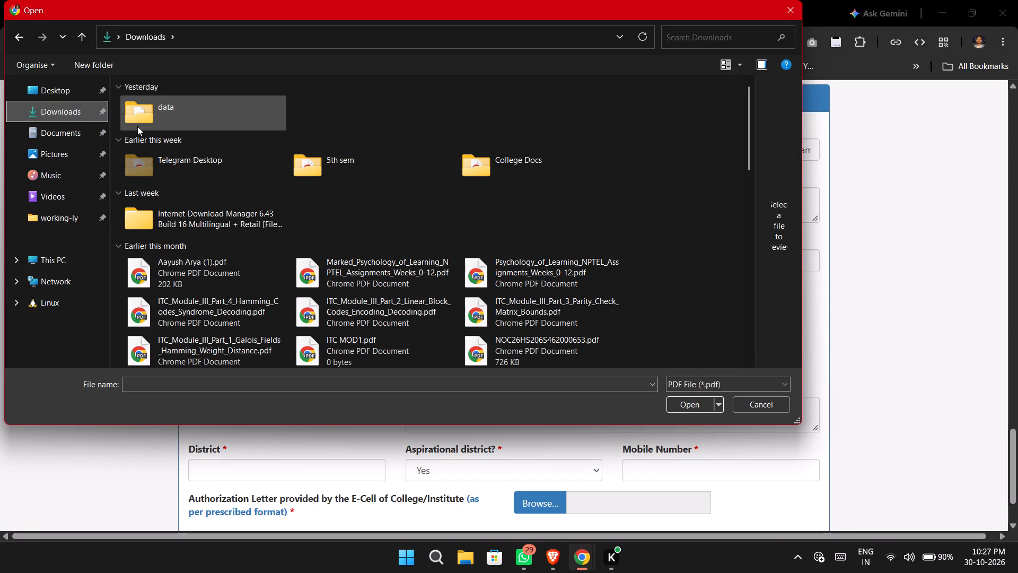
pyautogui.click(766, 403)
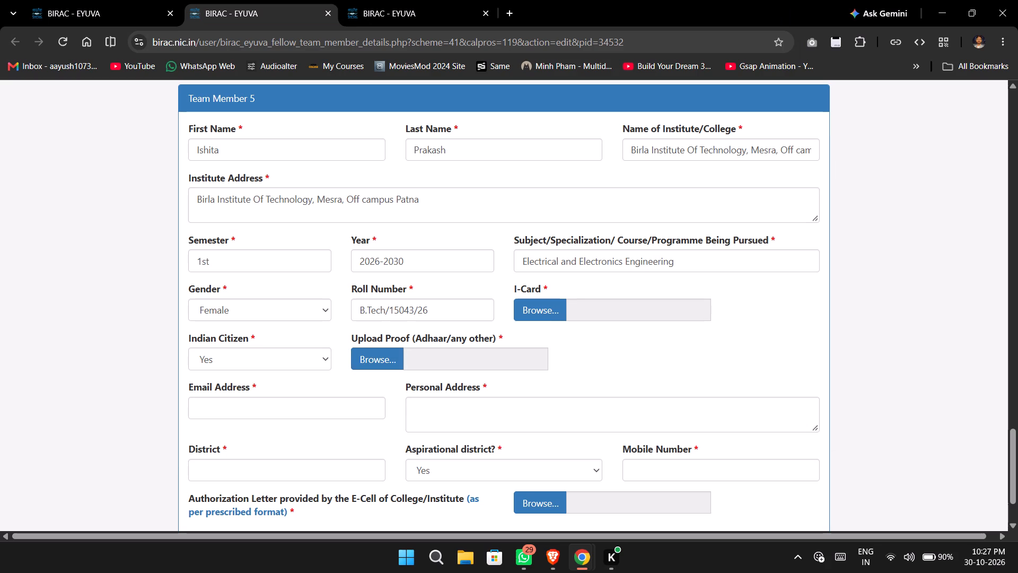
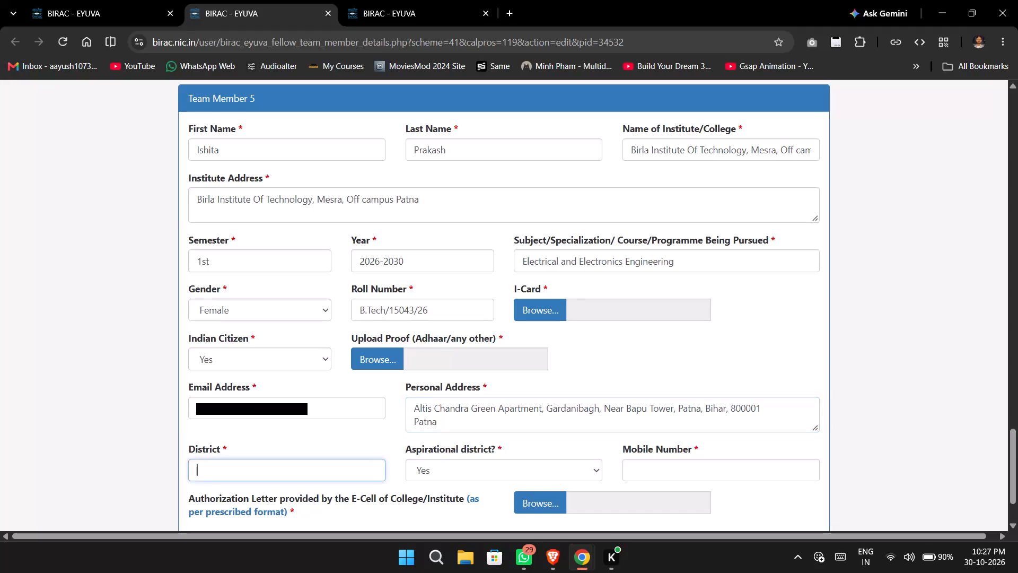
# Enter Patna as Team Member 5's district.
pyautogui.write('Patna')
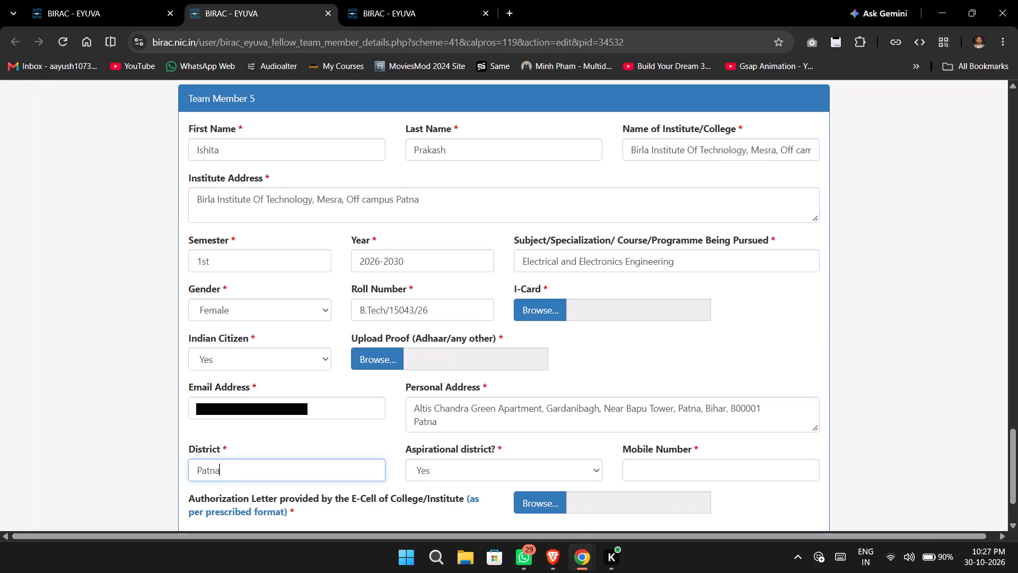
# Delete the extra second line reading "Patna" from the end of Team Member 5's personal address.
pyautogui.click(457, 427)
pyautogui.press('BackSpace')
pyautogui.press('BackSpace')
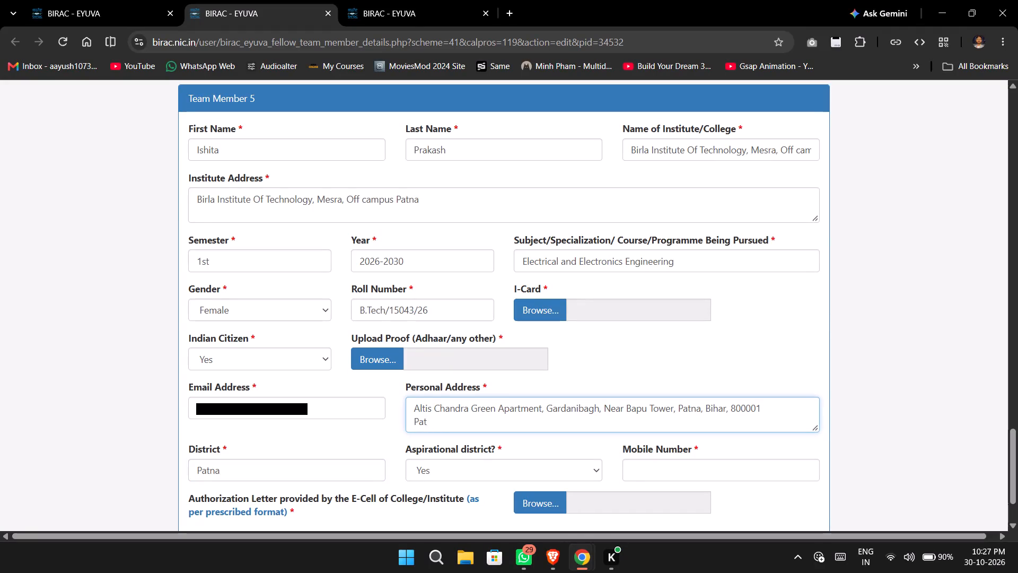
pyautogui.press('BackSpace')
pyautogui.press('BackSpace')
pyautogui.press('BackSpace')
pyautogui.press('BackSpace')
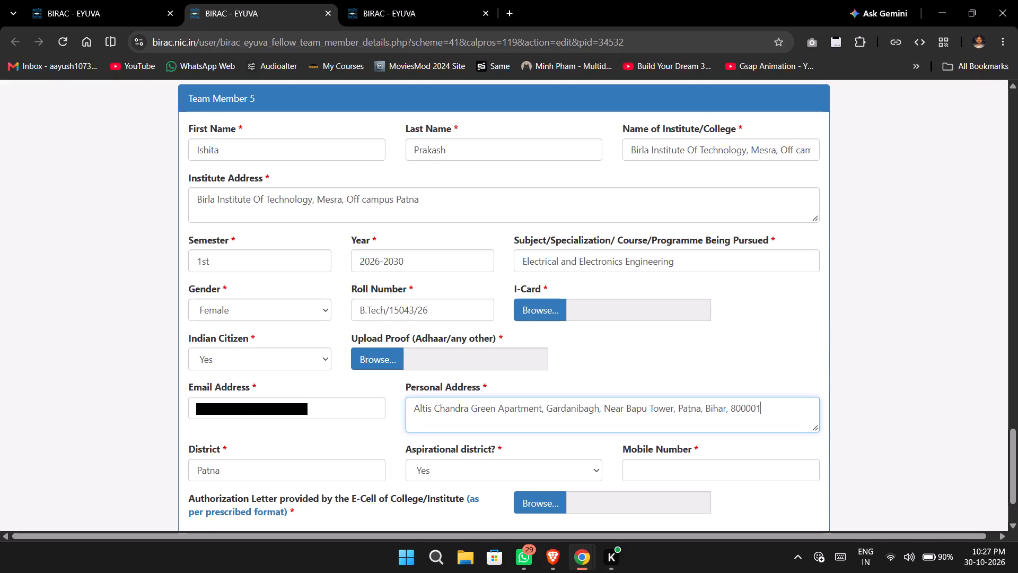
# Choose Yes for whether Team Member 5's district is an aspirational district.
pyautogui.click(469, 473)
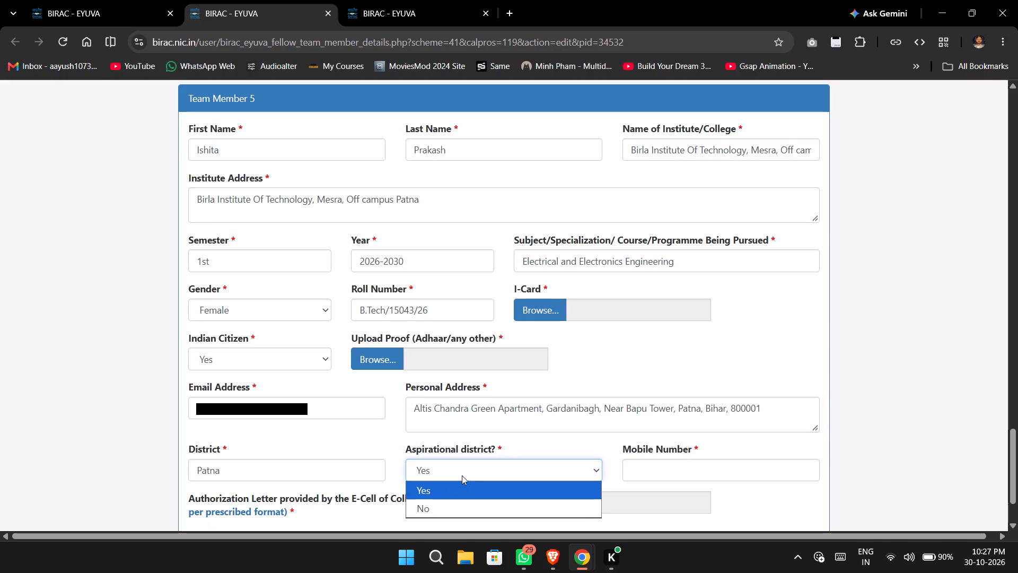
pyautogui.click(440, 488)
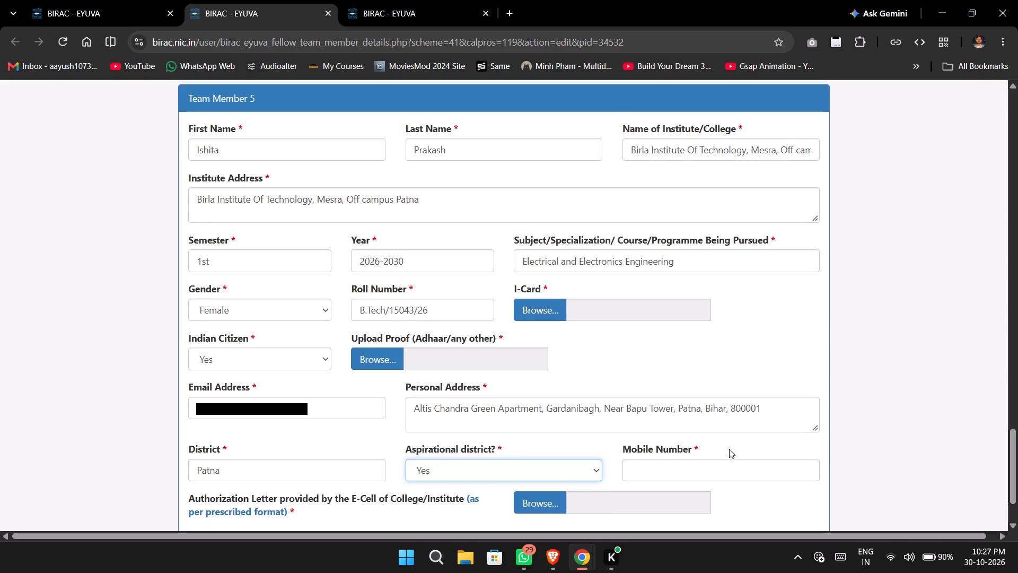
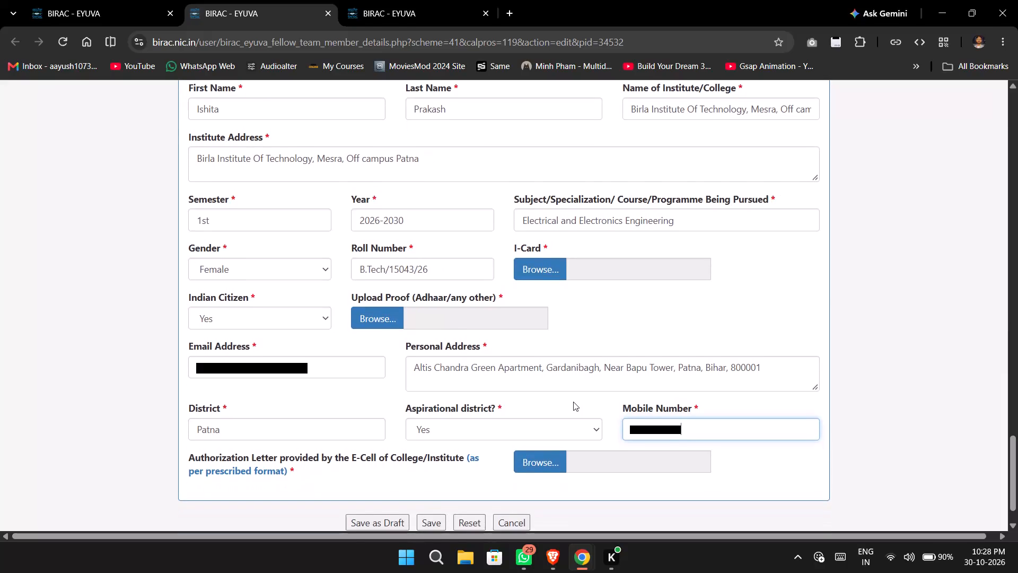
# Fill in Team Member 1's first name and last name, leaving no trailing space after the first name.
pyautogui.scroll(-1, 573, 402)
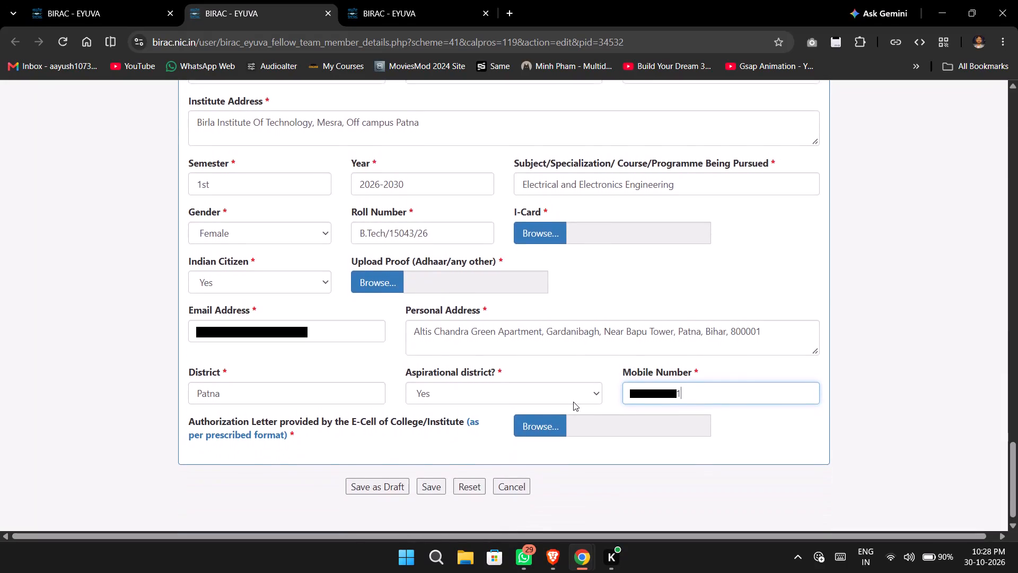
pyautogui.scroll(16, 573, 402)
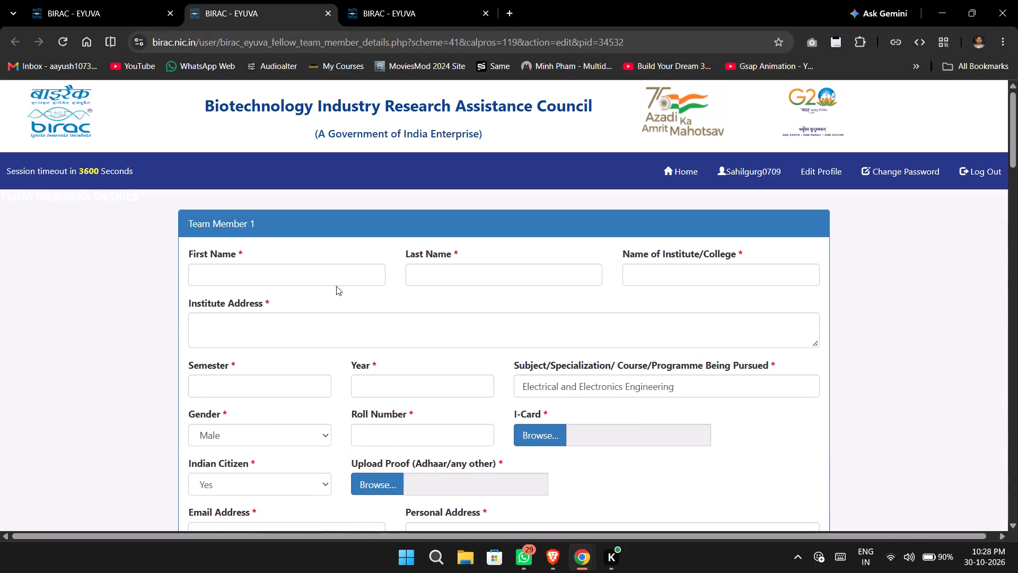
pyautogui.click(331, 284)
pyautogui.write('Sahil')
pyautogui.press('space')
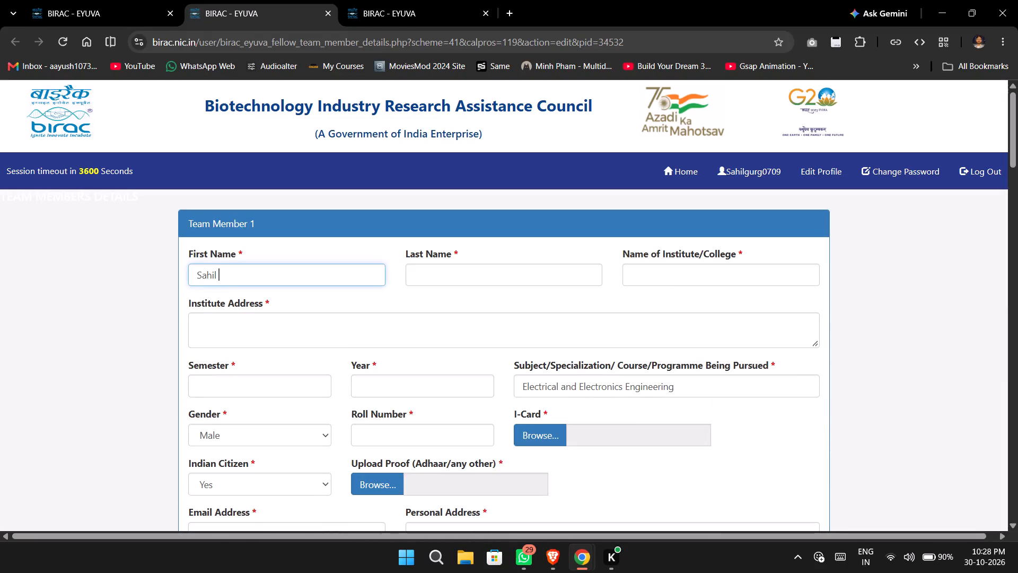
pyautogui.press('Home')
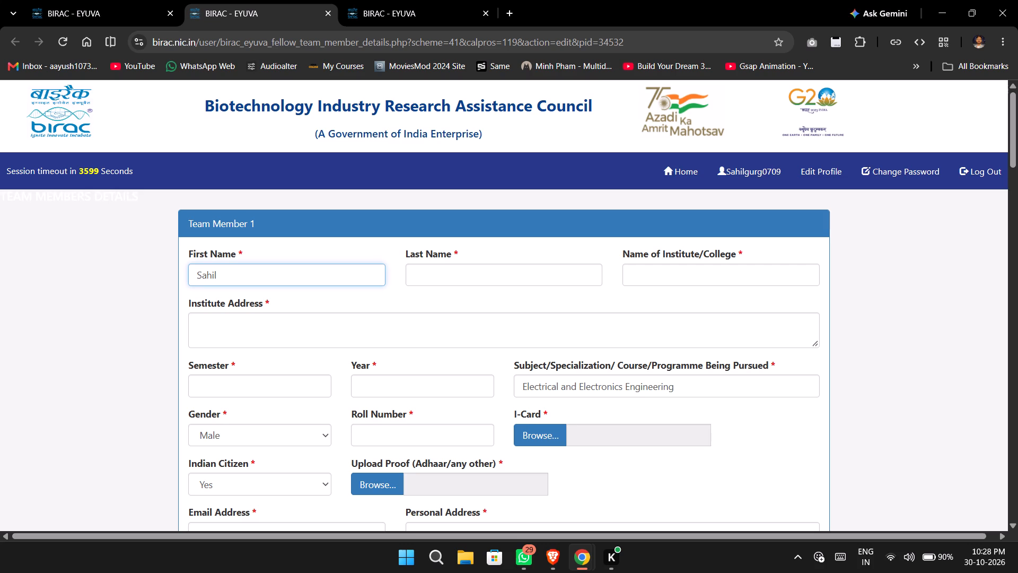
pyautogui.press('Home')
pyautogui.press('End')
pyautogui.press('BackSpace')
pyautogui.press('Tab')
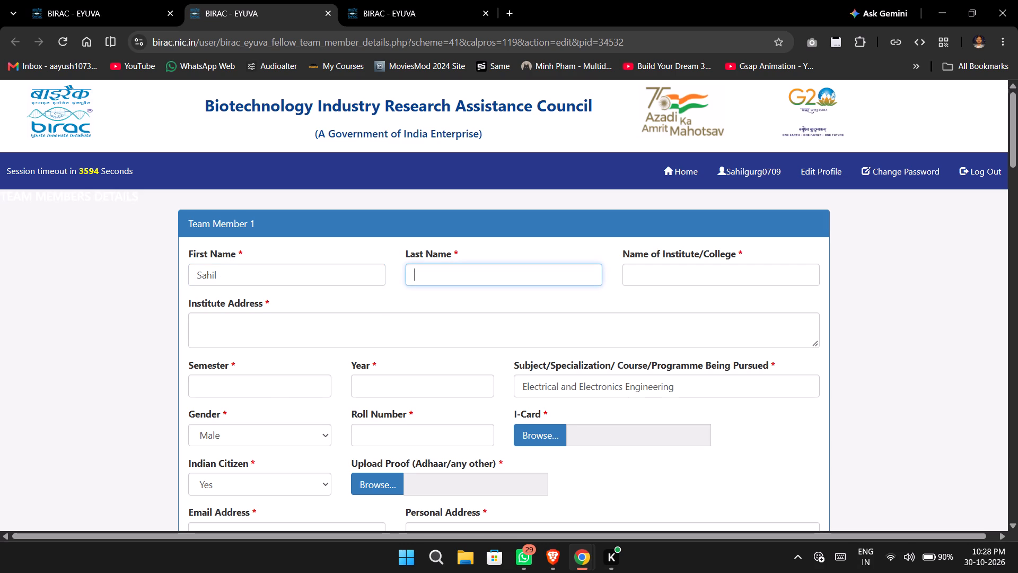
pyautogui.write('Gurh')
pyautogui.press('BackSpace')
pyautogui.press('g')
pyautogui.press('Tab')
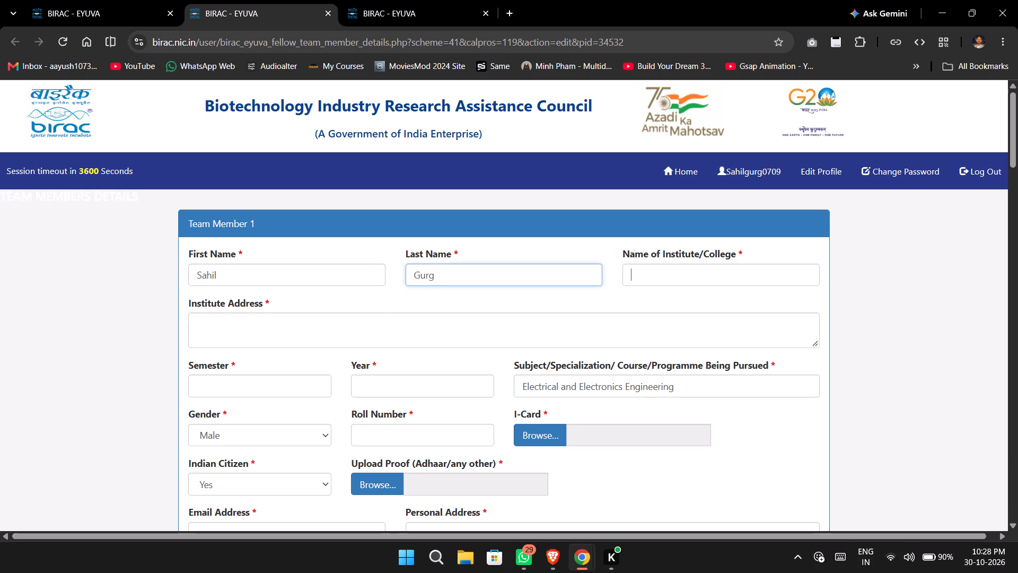
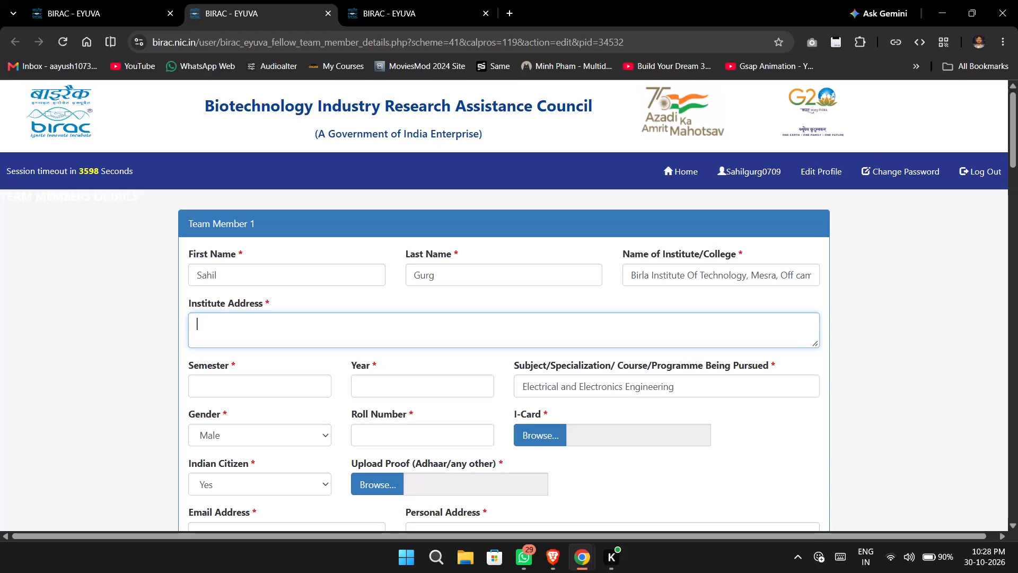
# Complete Team Member 1's study details: institute address Birla Institute Of Technology, Mesra, Off campus Patna, semester 5th, year 2024-28.
pyautogui.hotkey('ctrl', 'v')
pyautogui.press('Tab')
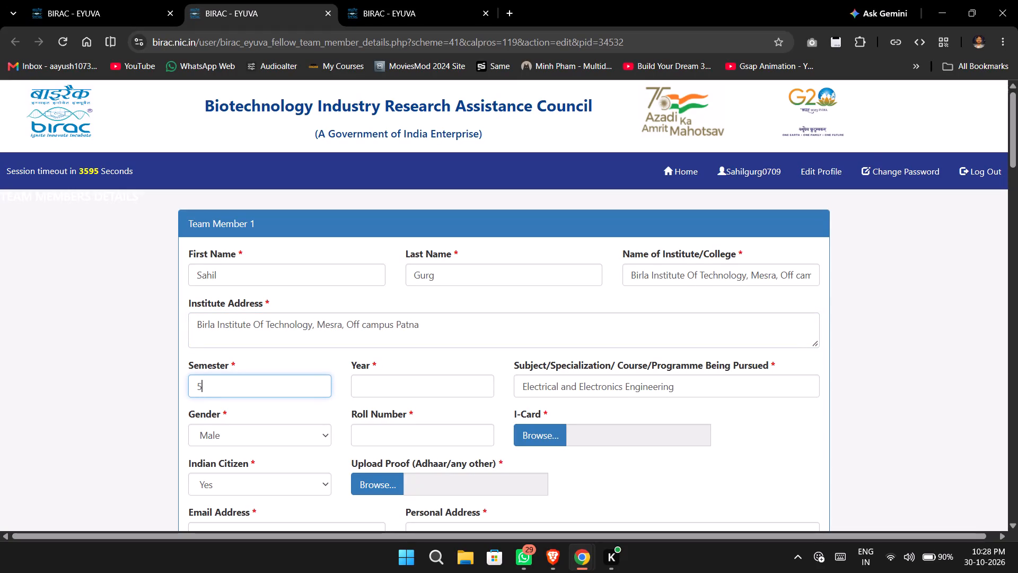
pyautogui.press('Tab')
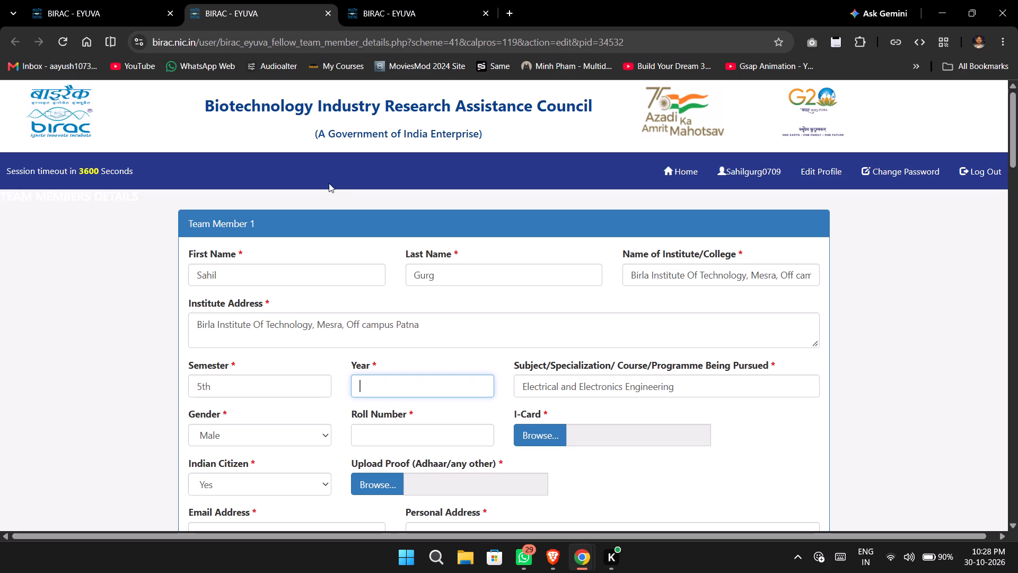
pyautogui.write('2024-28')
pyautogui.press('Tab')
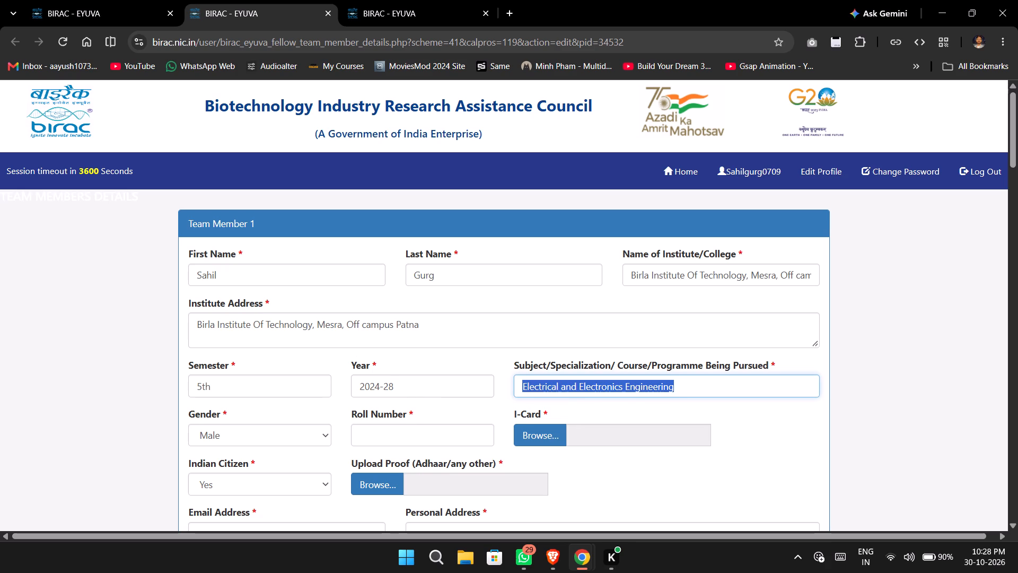
# Enter Team Member 1's college roll number, keeping the existing course and gender entries.
pyautogui.click(407, 430)
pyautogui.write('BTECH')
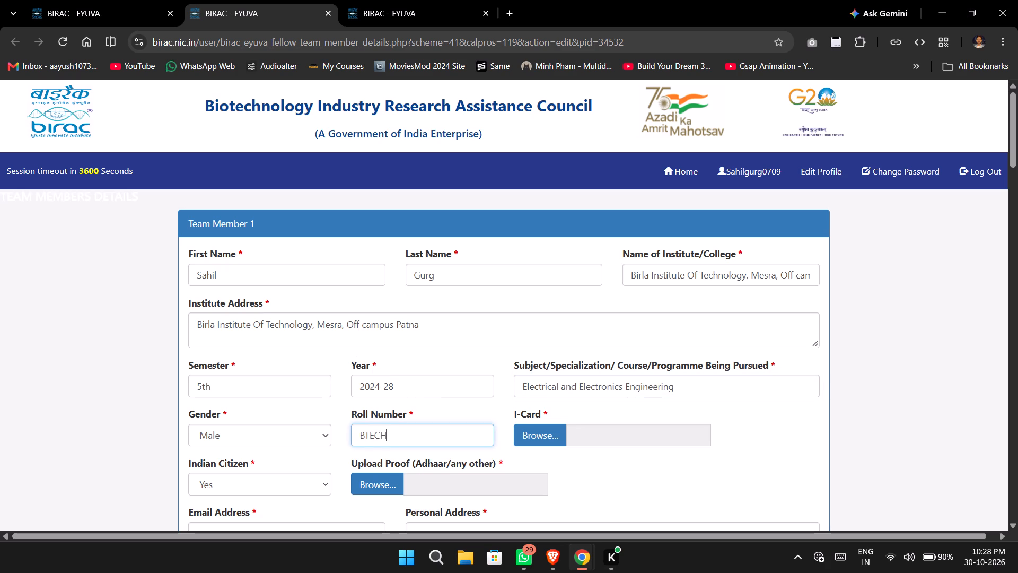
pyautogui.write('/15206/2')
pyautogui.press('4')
pyautogui.scroll(-2, 407, 430)
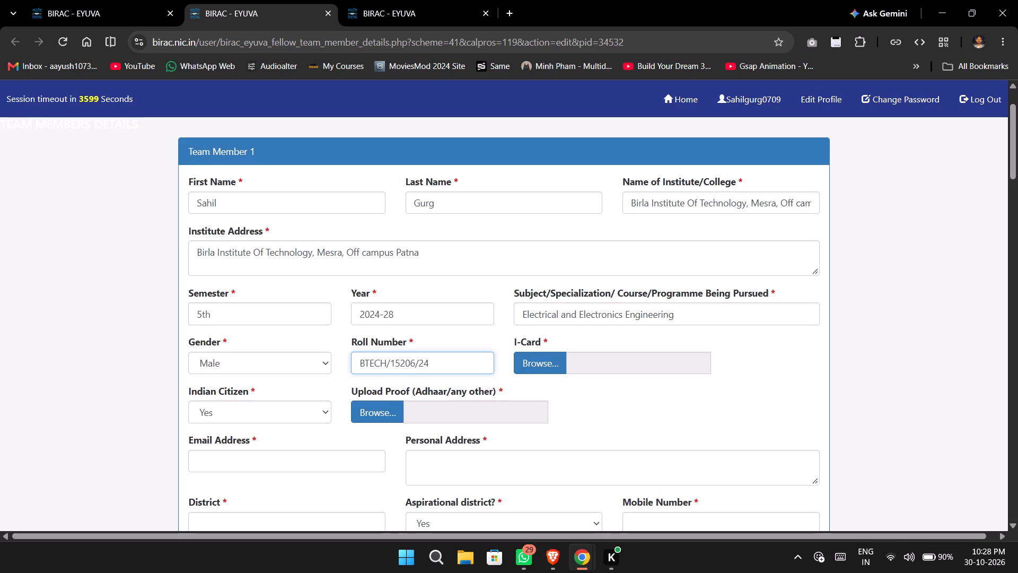
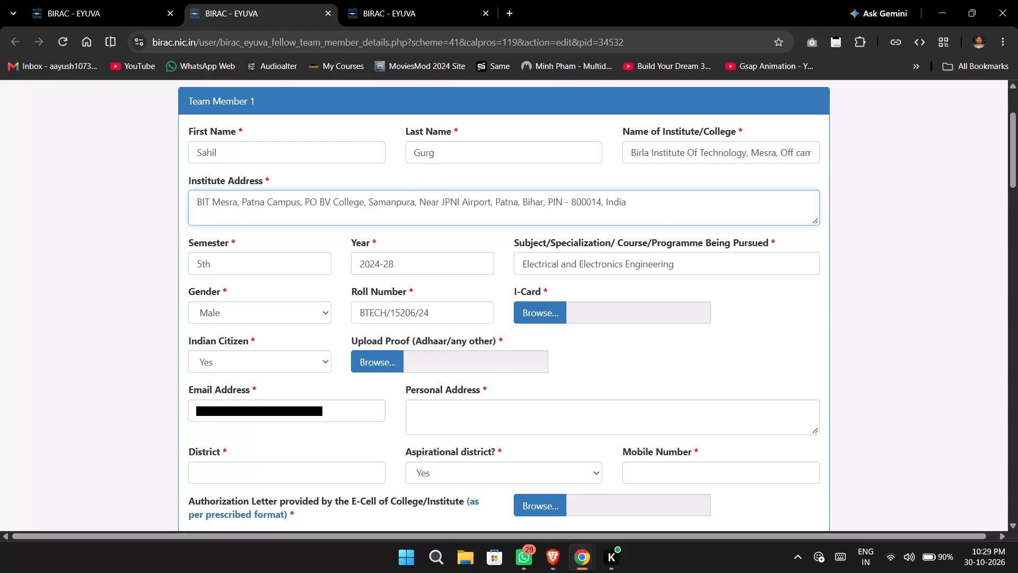
# Copy Team Member 1's institute address (BIT Mesra, Patna Campus) into the empty institute address fields of Team Members 2, 3 and 4.
pyautogui.hotkey('ctrl', 'a')
pyautogui.hotkey('ctrl', 'c')
pyautogui.scroll(-4, 441, 202)
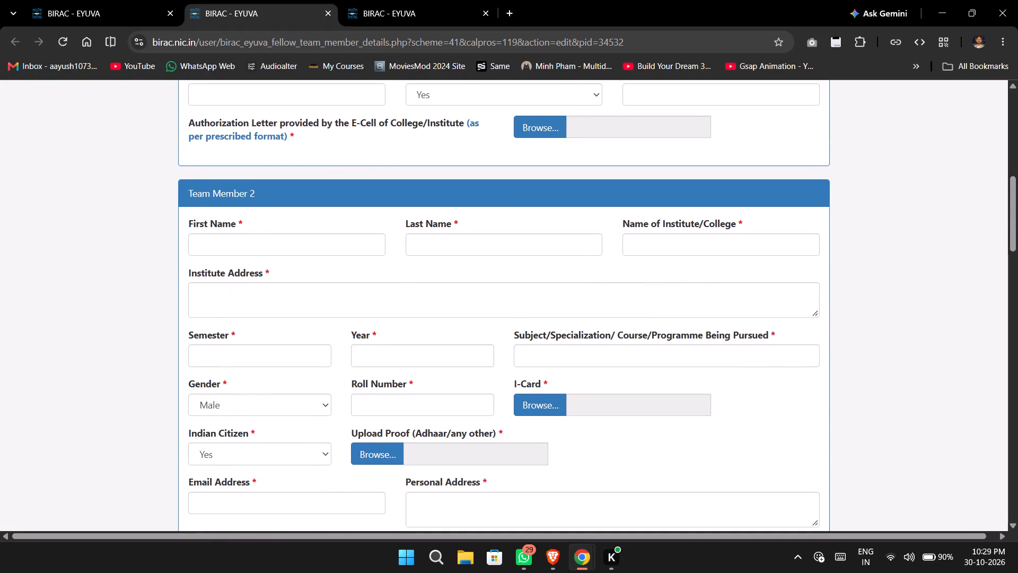
pyautogui.click(398, 300)
pyautogui.hotkey('ctrl', 'v')
pyautogui.scroll(-6, 398, 300)
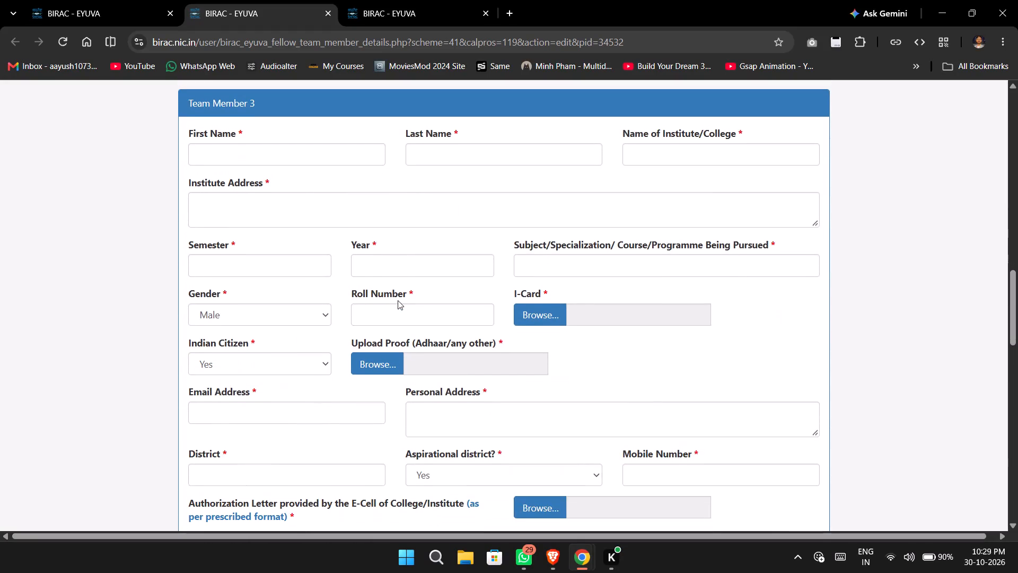
pyautogui.click(389, 204)
pyautogui.hotkey('ctrl', 'v')
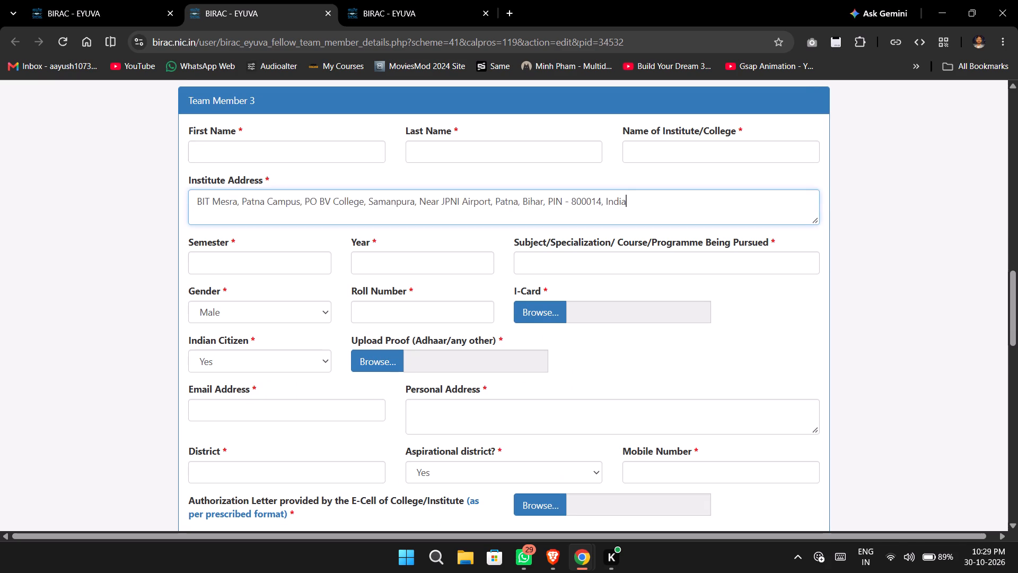
pyautogui.scroll(-5, 389, 204)
pyautogui.click(384, 193)
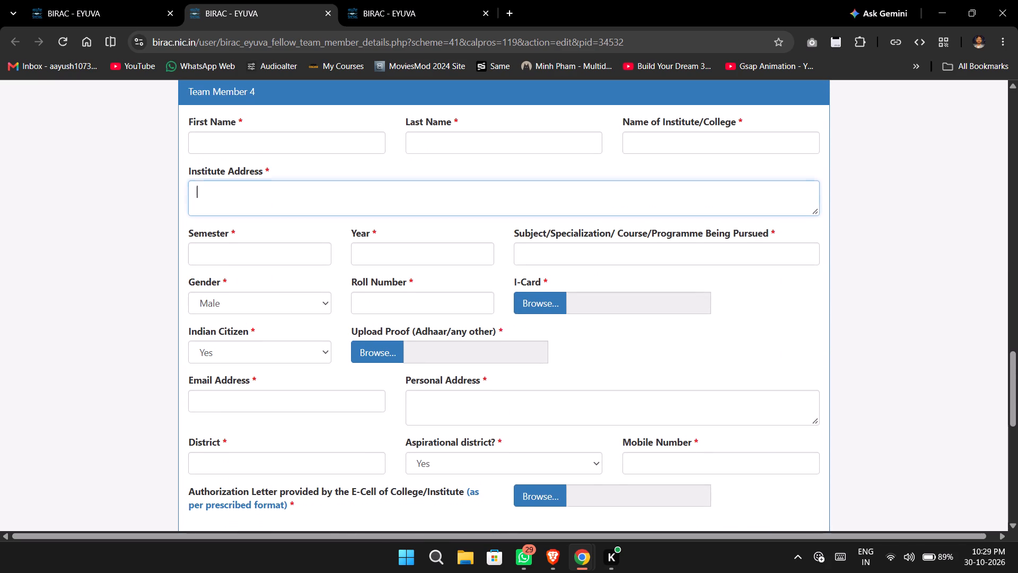
pyautogui.hotkey('ctrl', 'v')
# Replace Team Member 5's institute address with the copied BIT Mesra, Patna Campus address.
pyautogui.scroll(-2, 384, 193)
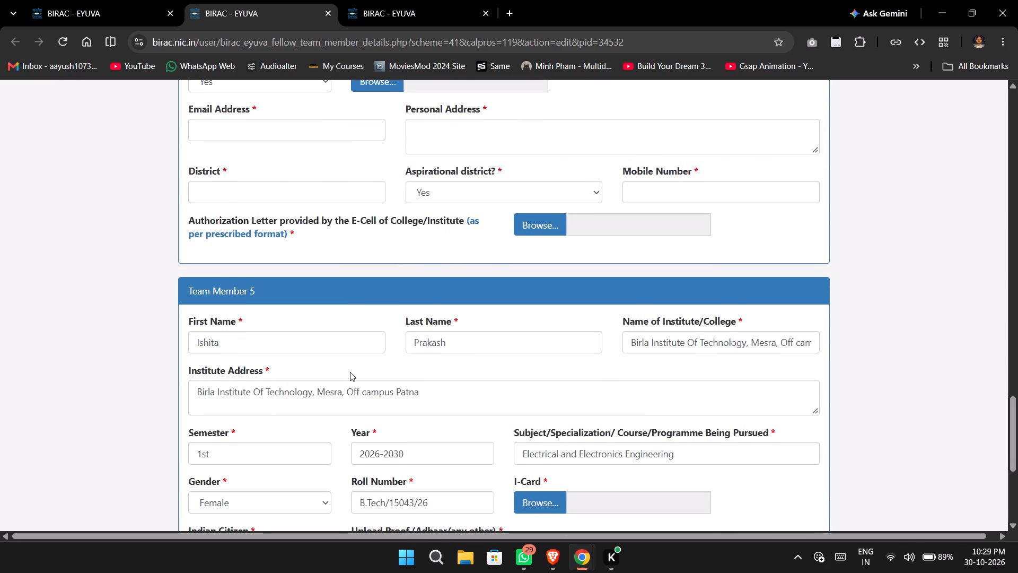
pyautogui.click(346, 381)
pyautogui.hotkey('ctrl', 'a')
pyautogui.hotkey('ctrl', 'v')
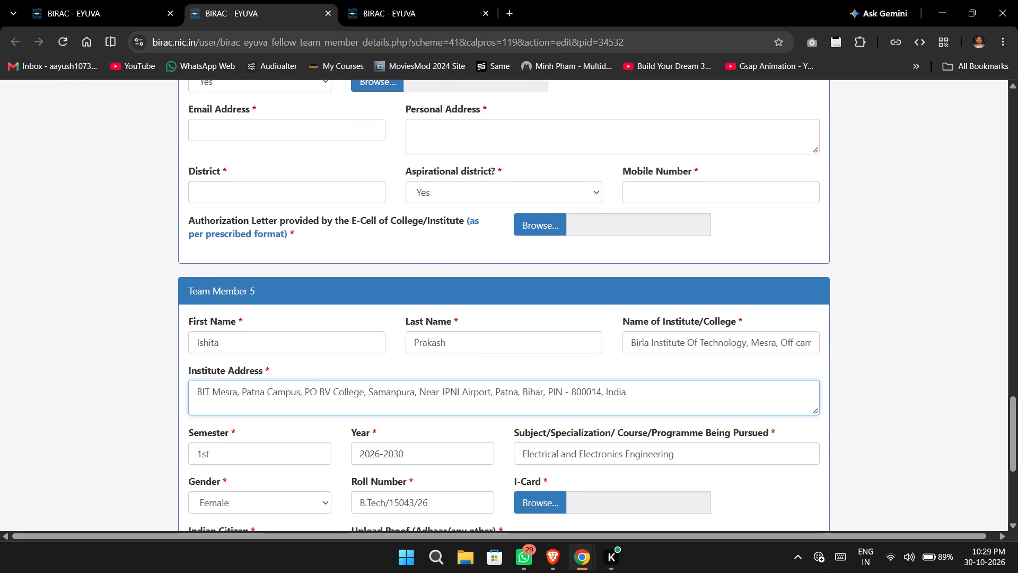
# Copy Team Member 1's institute name, Birla Institute Of Technology, Mesra, Off campus Patna, into the institute name fields of Team Members 2, 3 and 4.
pyautogui.scroll(11, 346, 381)
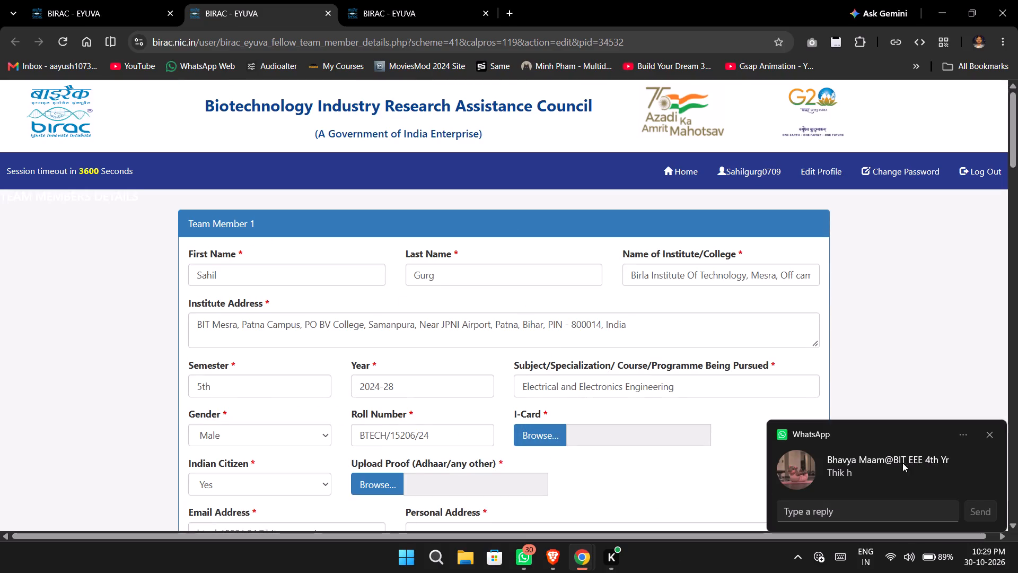
pyautogui.click(990, 436)
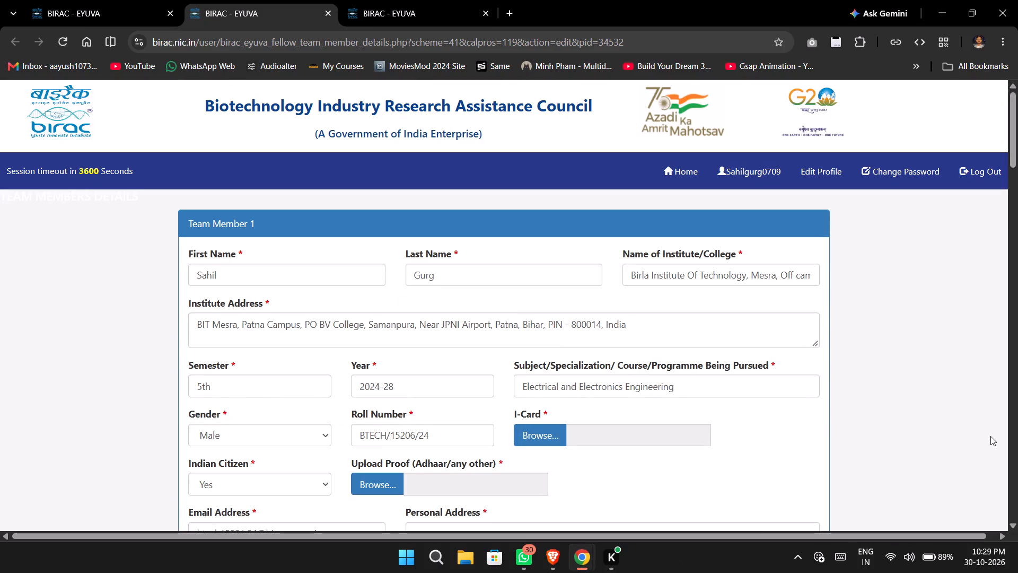
pyautogui.click(785, 276)
pyautogui.hotkey('ctrl', 'c')
pyautogui.hotkey('ctrl', 'a')
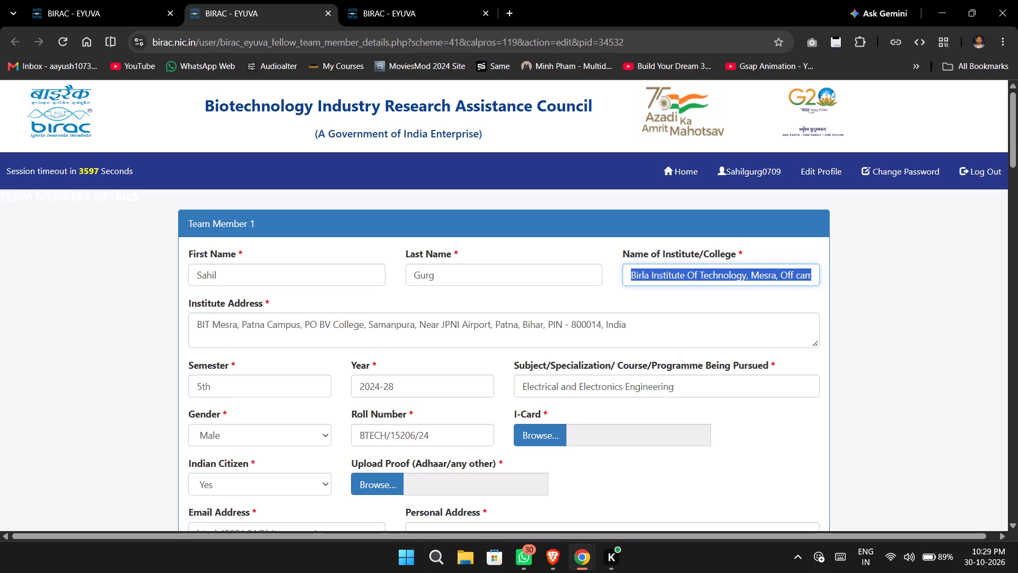
pyautogui.hotkey('ctrl', 'c')
pyautogui.scroll(-4, 785, 276)
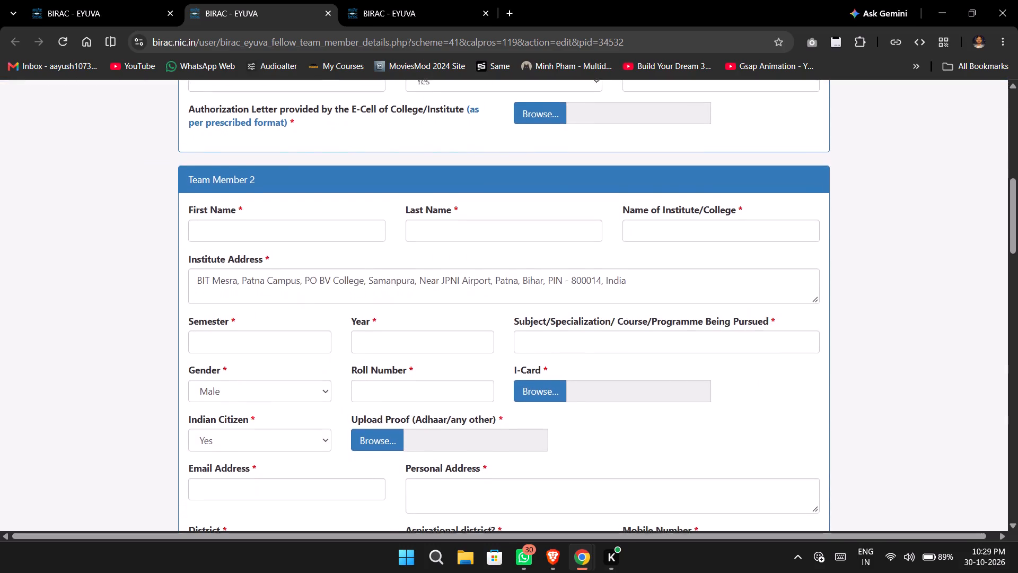
pyautogui.click(748, 220)
pyautogui.hotkey('ctrl', 'v')
pyautogui.scroll(-3, 748, 220)
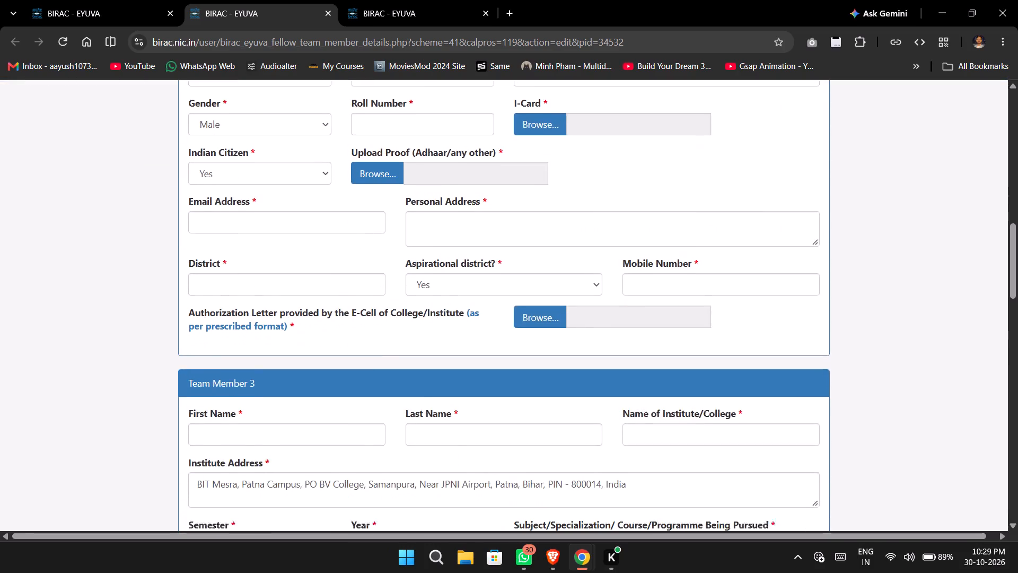
pyautogui.click(686, 416)
pyautogui.hotkey('ctrl', 'v')
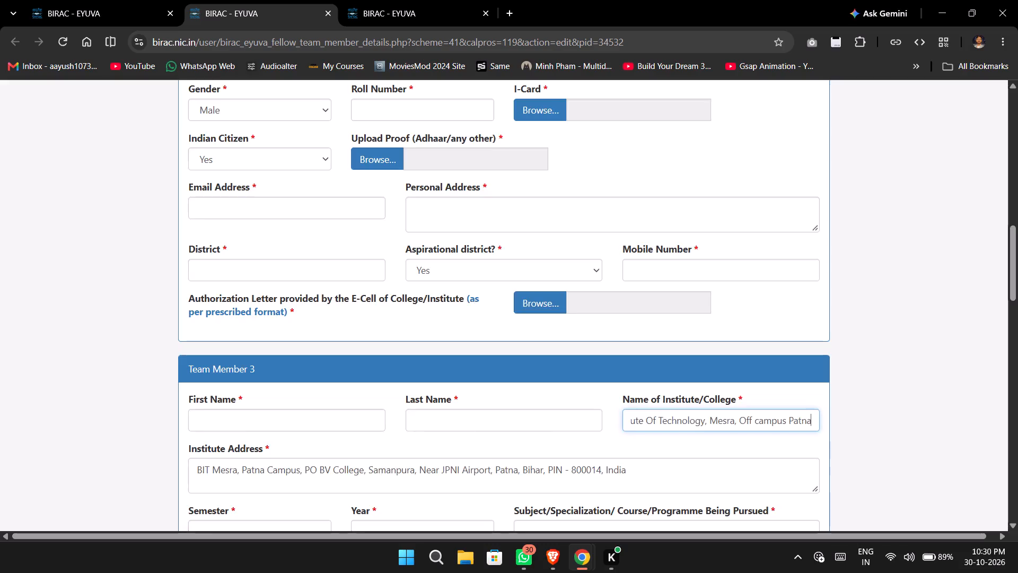
pyautogui.scroll(-4, 686, 416)
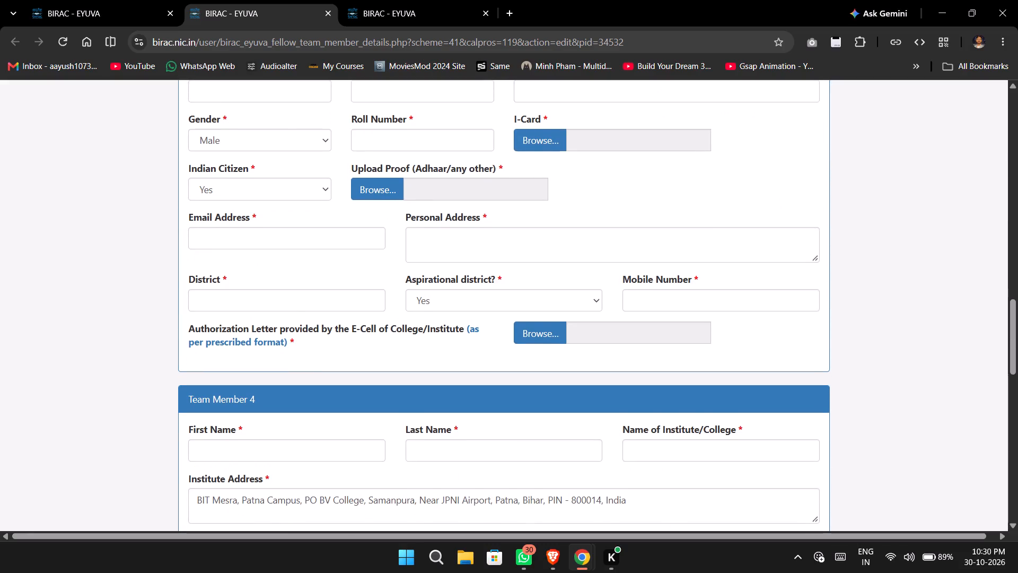
pyautogui.click(671, 453)
pyautogui.hotkey('ctrl', 'v')
# Review Team Member 5's entries and Team Member 1's section for required fields still to fill in.
pyautogui.scroll(-5, 671, 453)
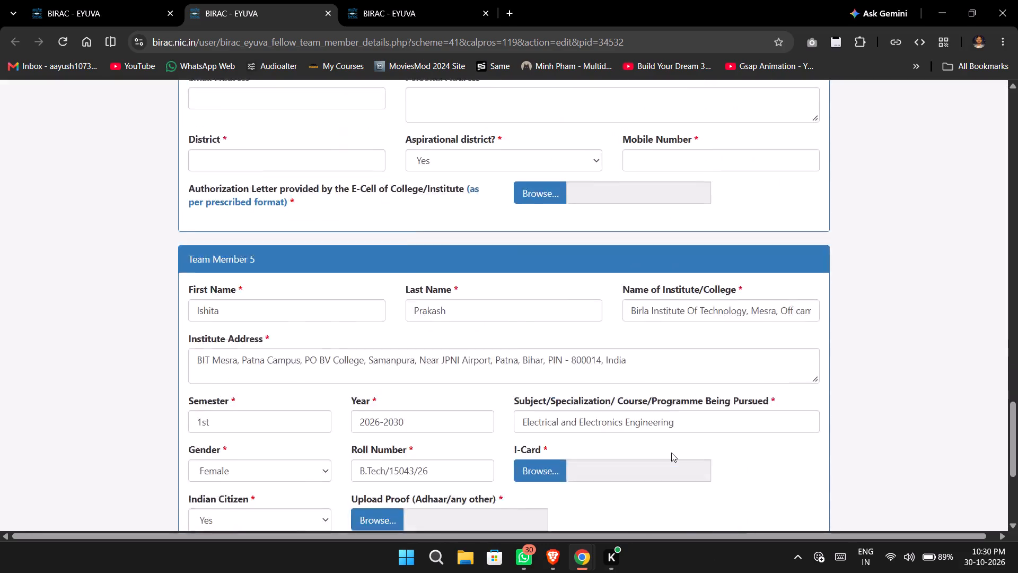
pyautogui.scroll(-3, 671, 453)
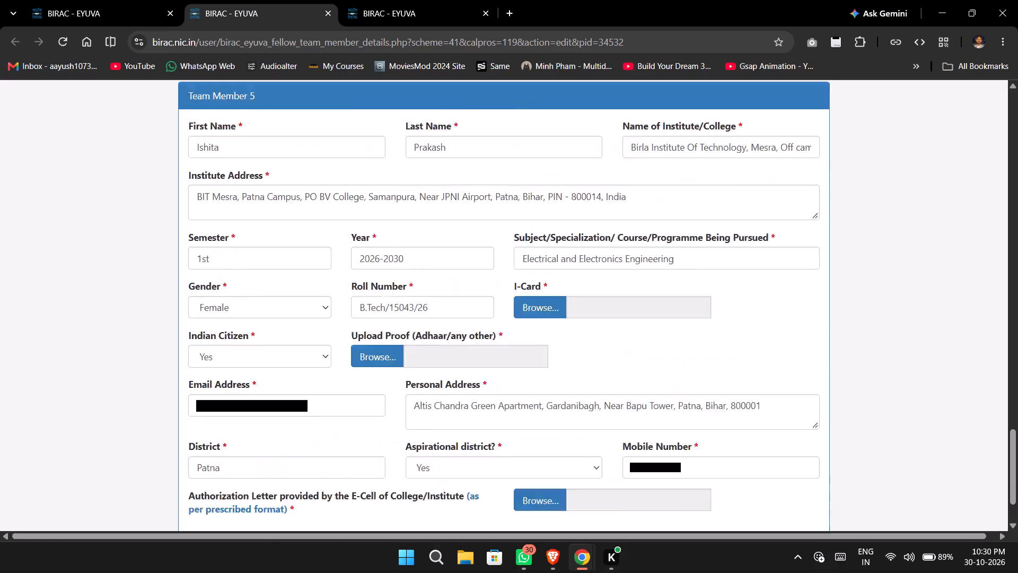
pyautogui.scroll(19, 671, 453)
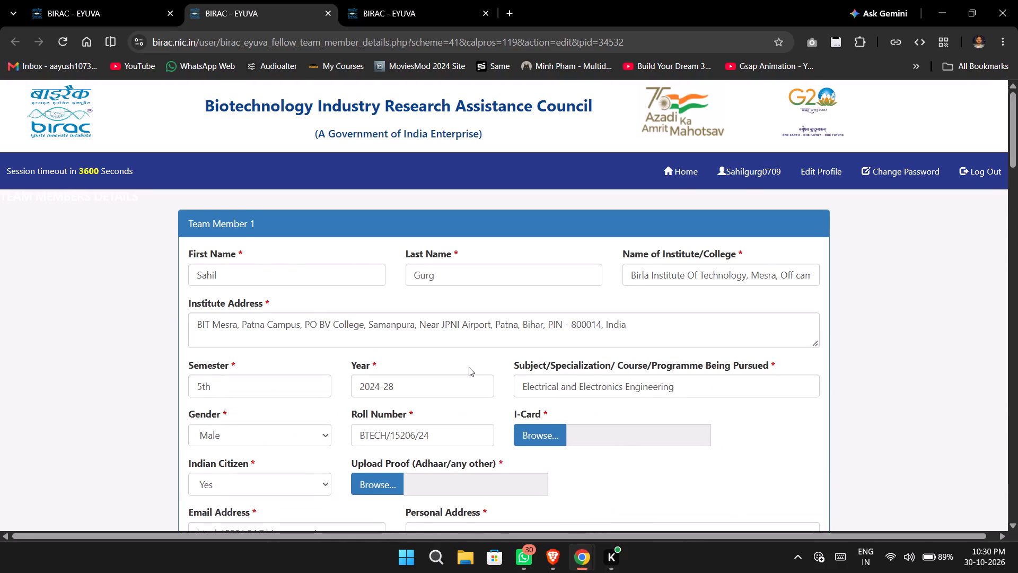
pyautogui.scroll(-2, 469, 367)
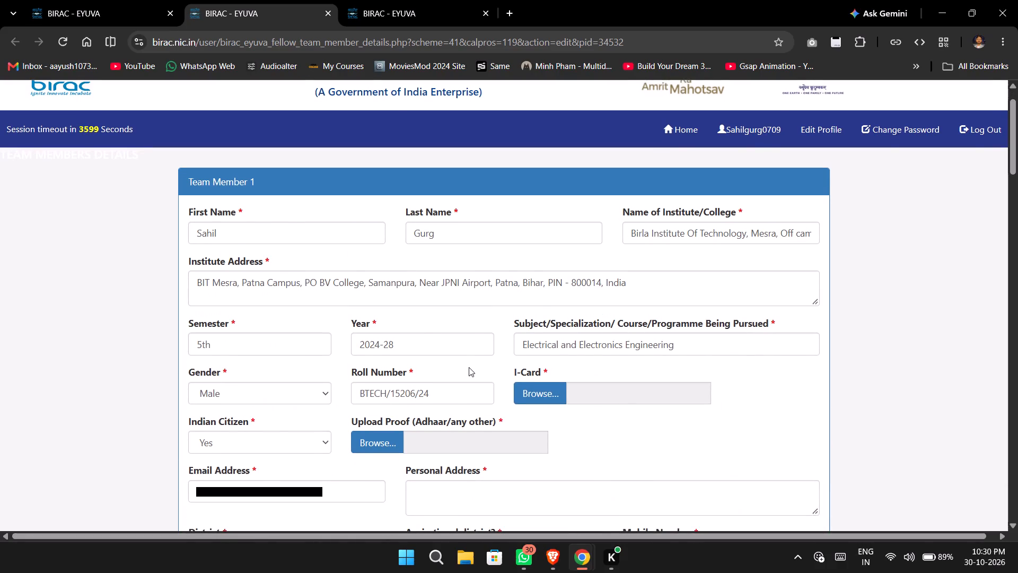
pyautogui.scroll(-2, 469, 367)
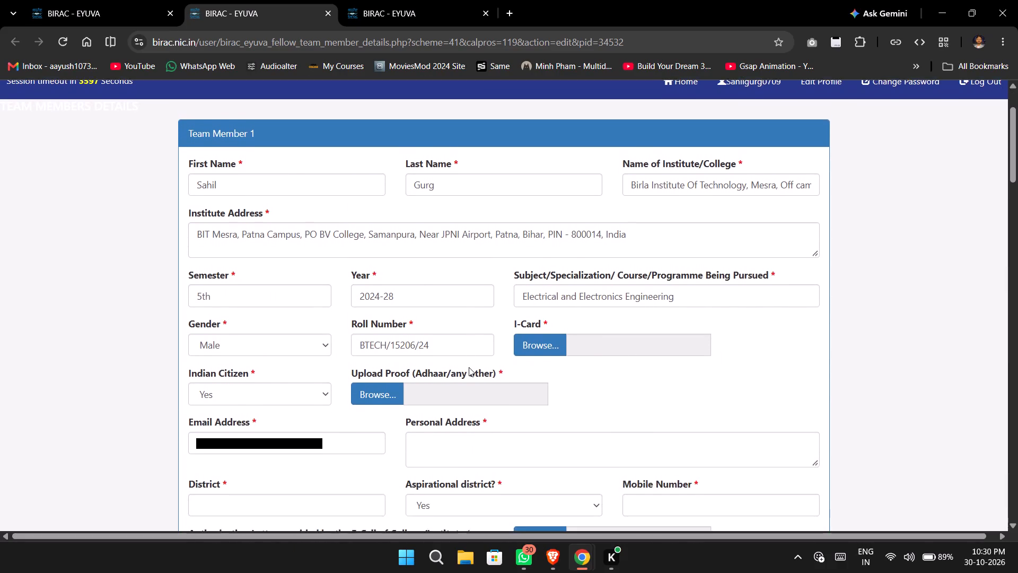
pyautogui.scroll(-3, 469, 367)
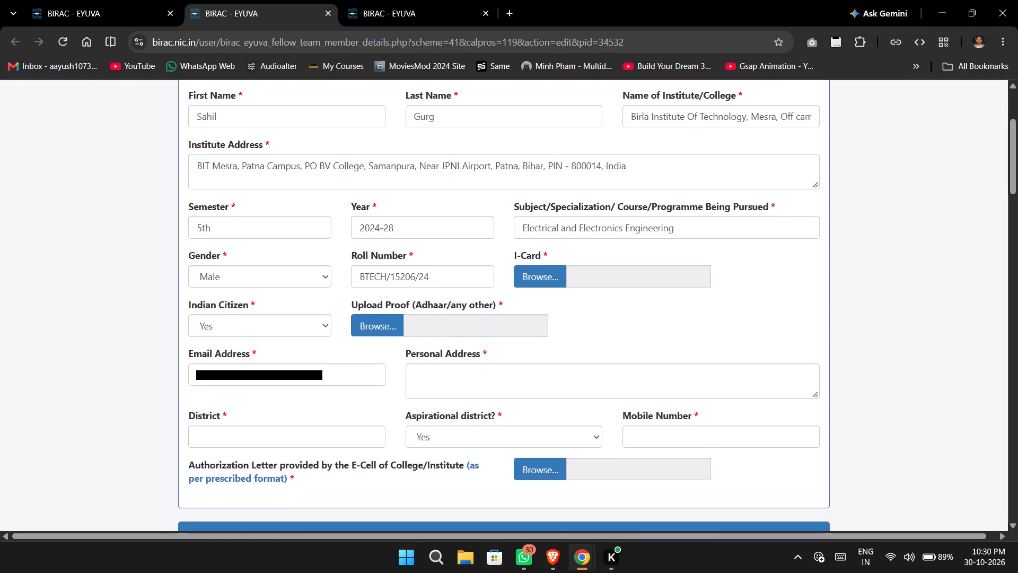
# Start entering Team Member 1's district as "Jamed".
pyautogui.click(293, 441)
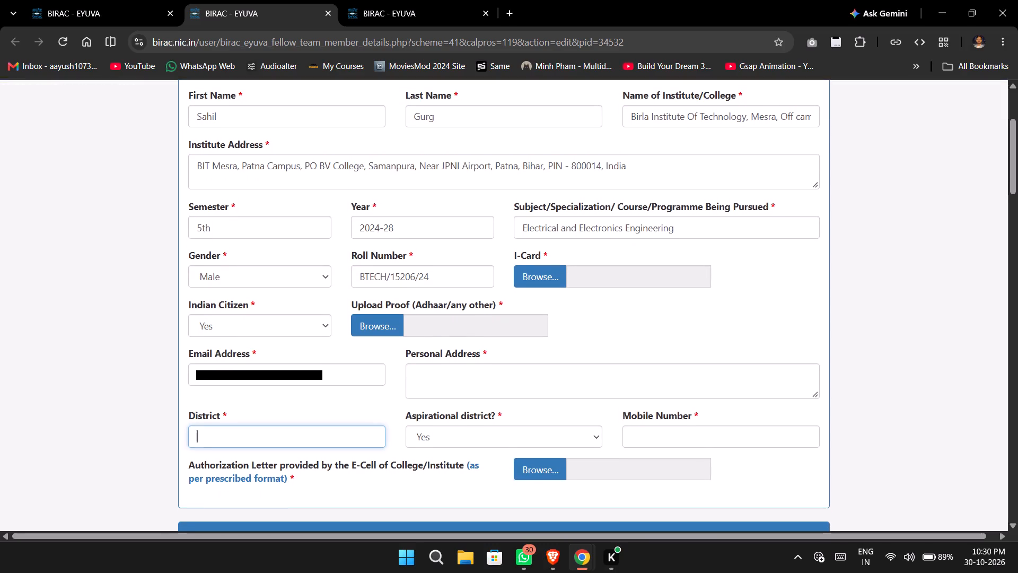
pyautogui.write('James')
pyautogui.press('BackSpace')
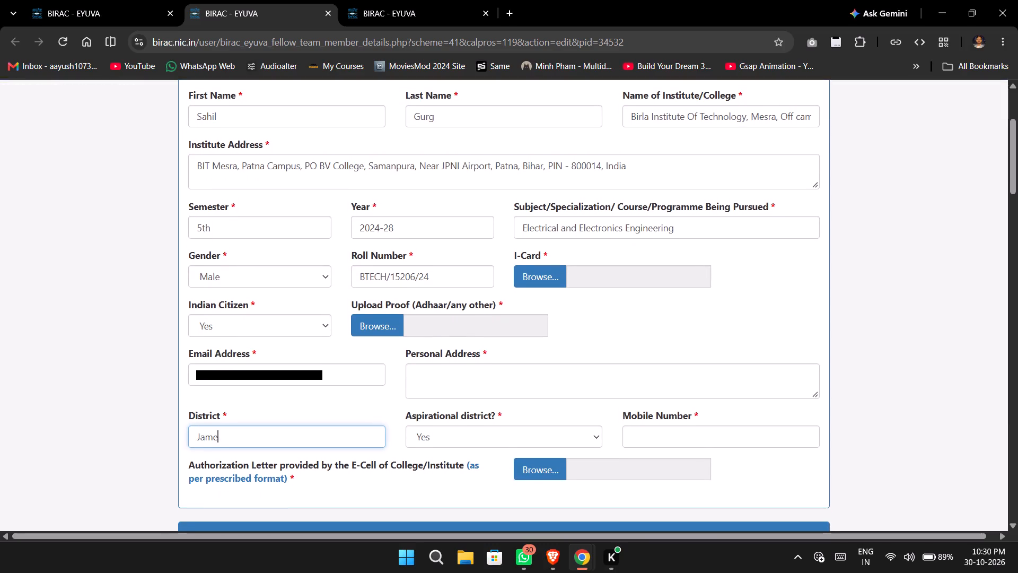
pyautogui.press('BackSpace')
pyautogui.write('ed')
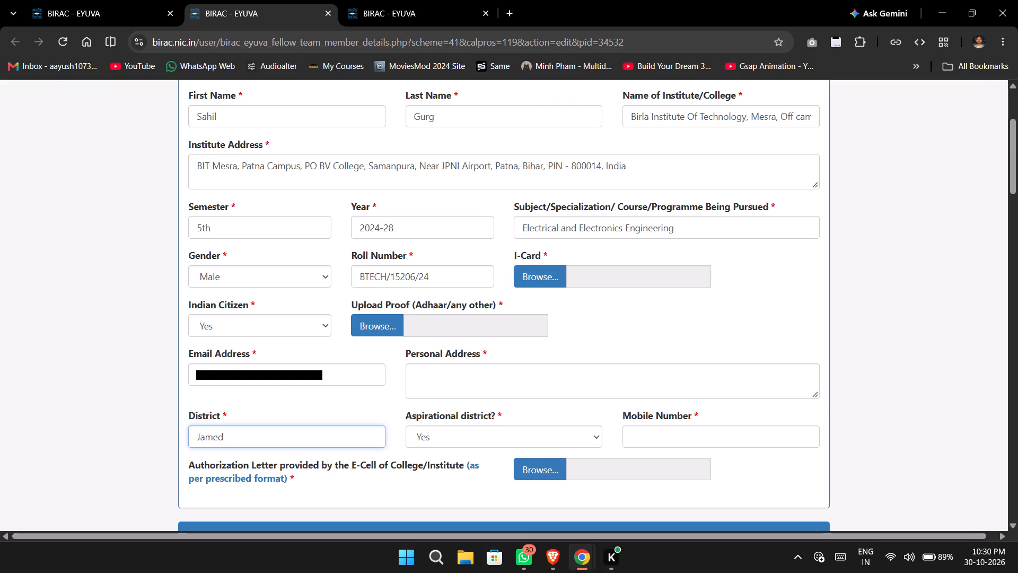
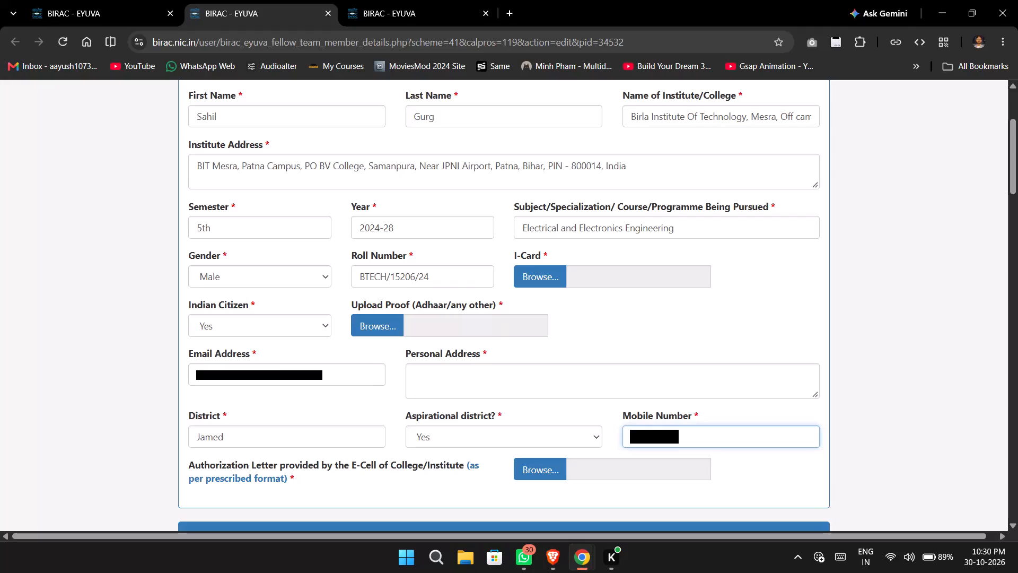
# Remove the surplus character from within Team Member 1's mobile number, keeping the rest of the entry.
pyautogui.press('Left')
pyautogui.press('Left')
pyautogui.press('Left')
pyautogui.press('Left')
pyautogui.press('BackSpace')
pyautogui.press('Right')
pyautogui.press('Right')
pyautogui.press('Right')
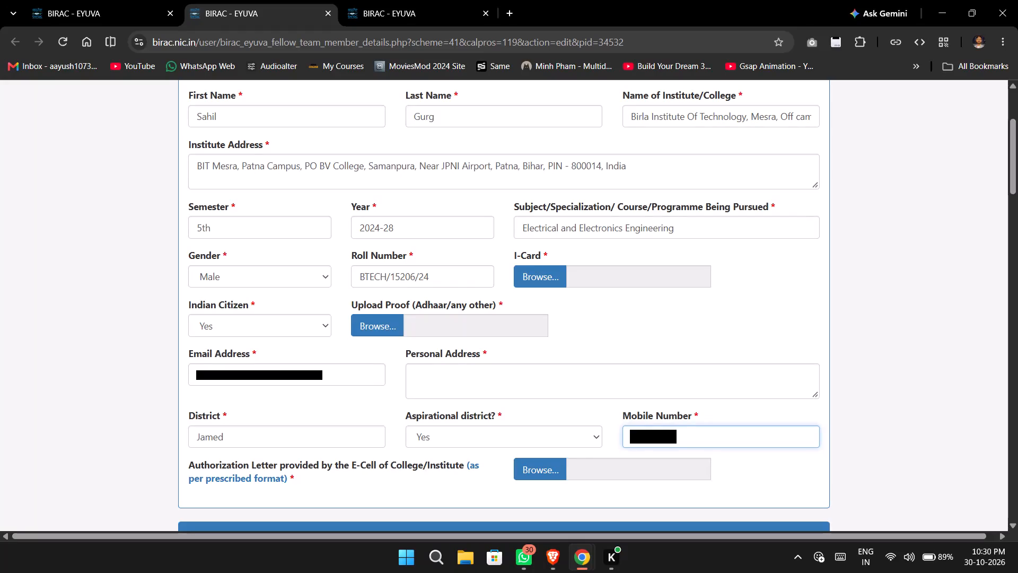